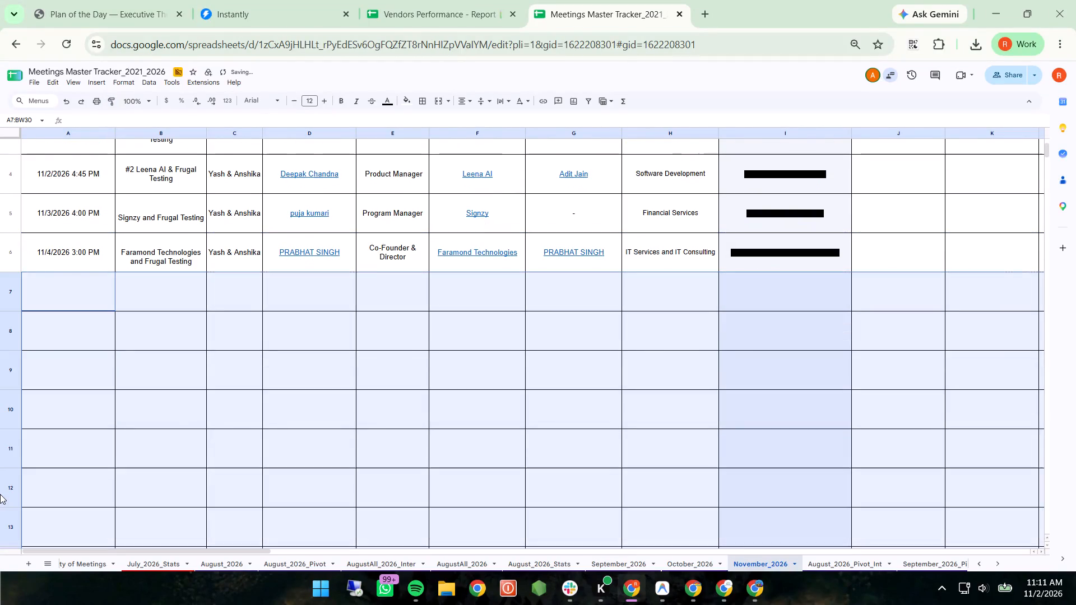
Delete rows 31 to 1000 from the November_2026 sheet.
scroll(0, 494, down, 7)
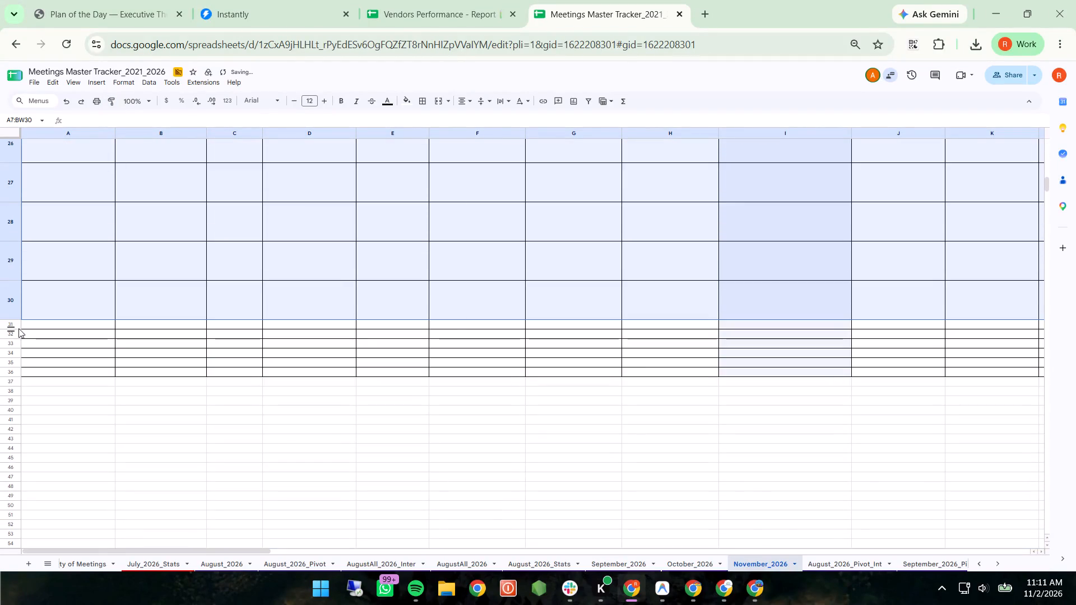
click(17, 328)
key(ctrl+shift+Down)
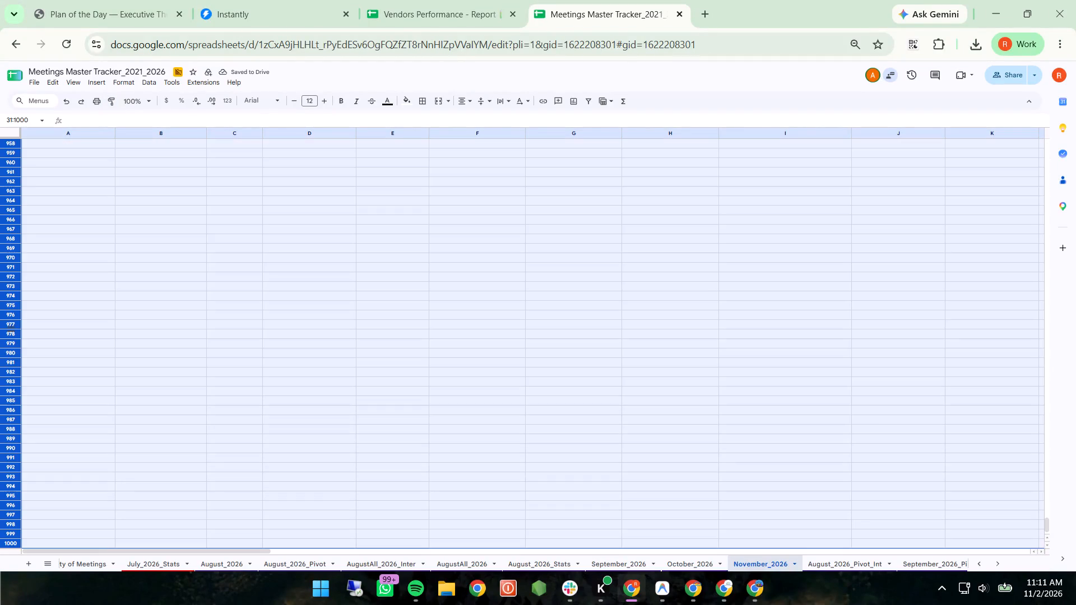
right_click(10, 325)
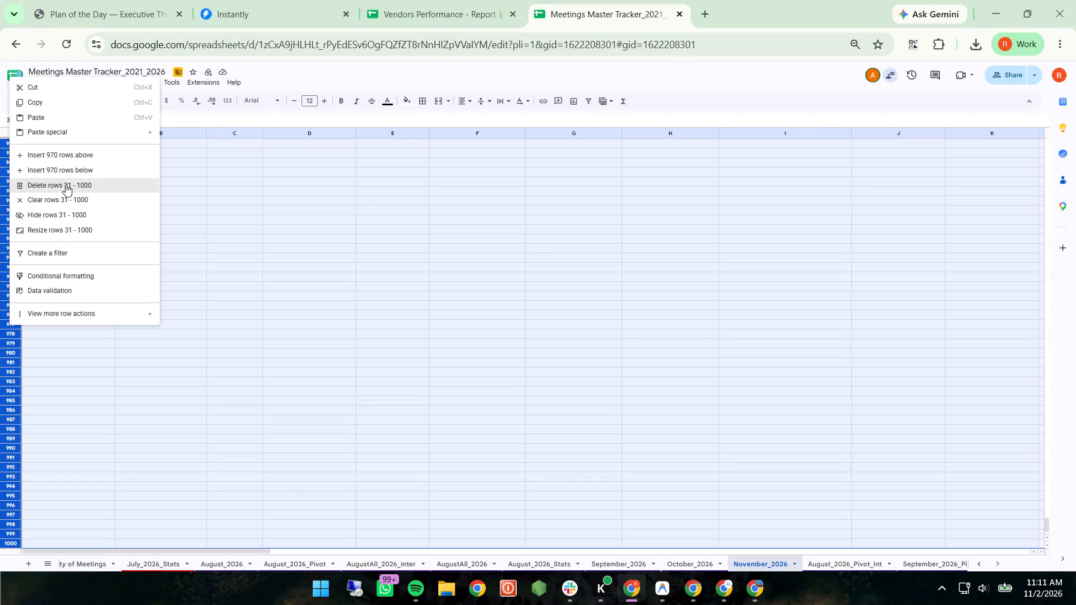
click(66, 184)
Examine the column headers across the full width of the November_2026 sheet.
scroll(66, 184, up, 18)
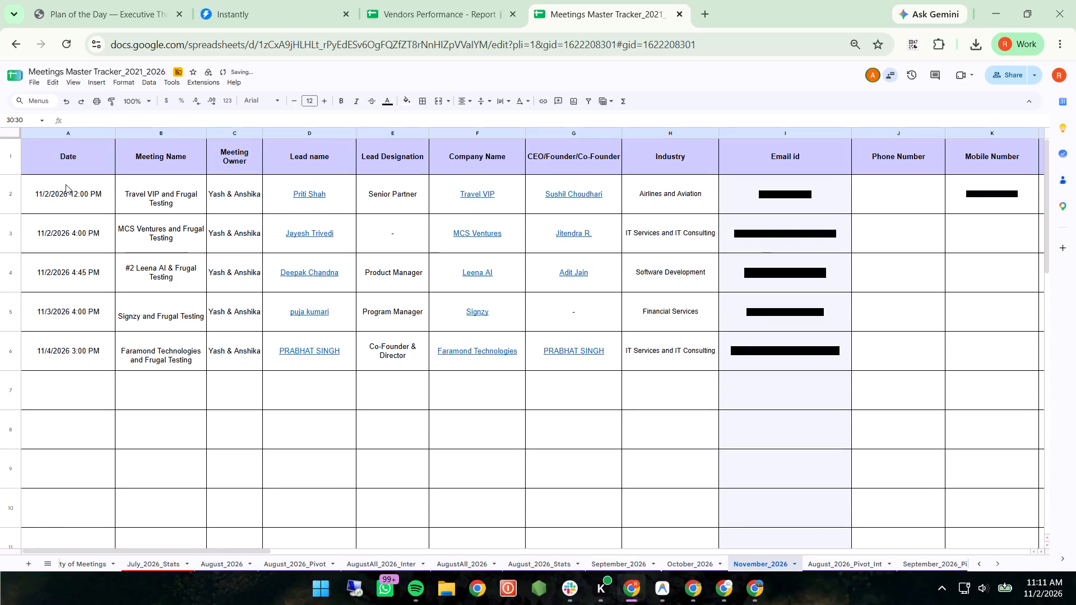
scroll(571, 347, left, 15)
scroll(571, 347, right, 2)
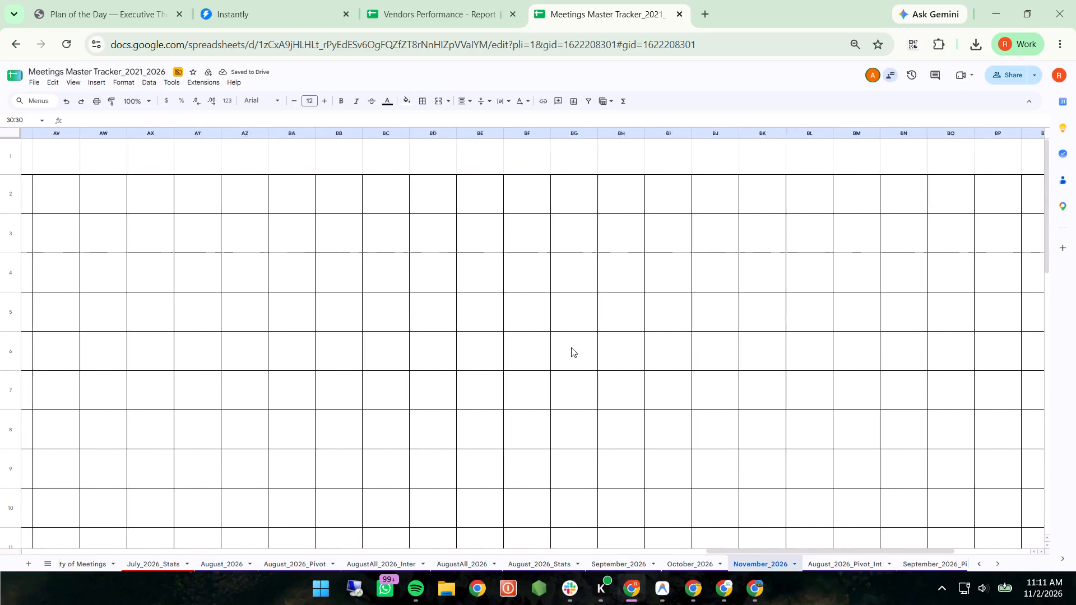
scroll(571, 347, right, 1)
scroll(571, 347, left, 4)
scroll(571, 347, right, 13)
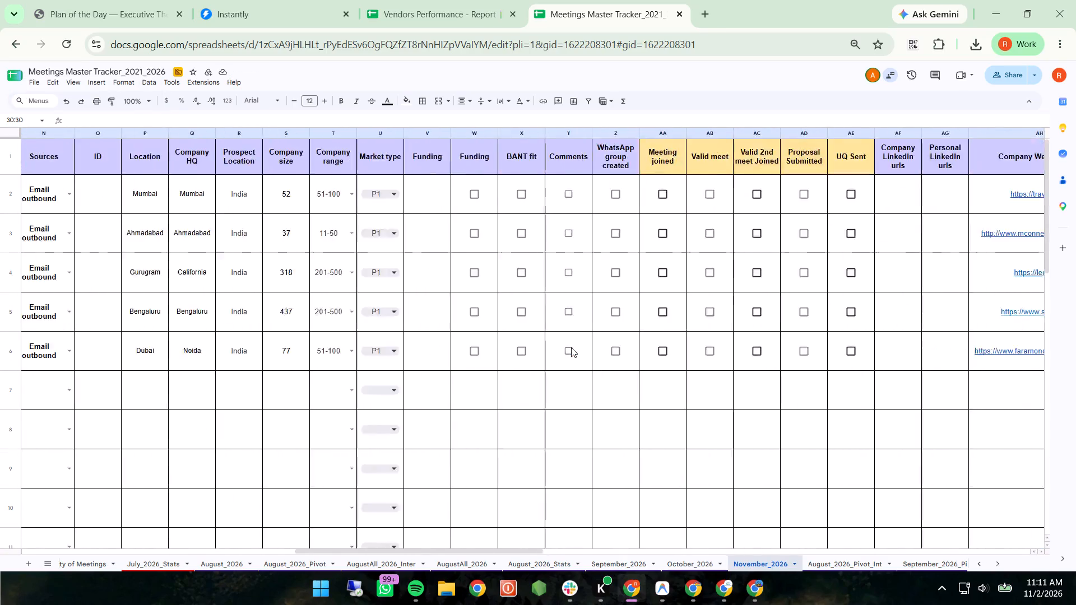
scroll(571, 347, left, 8)
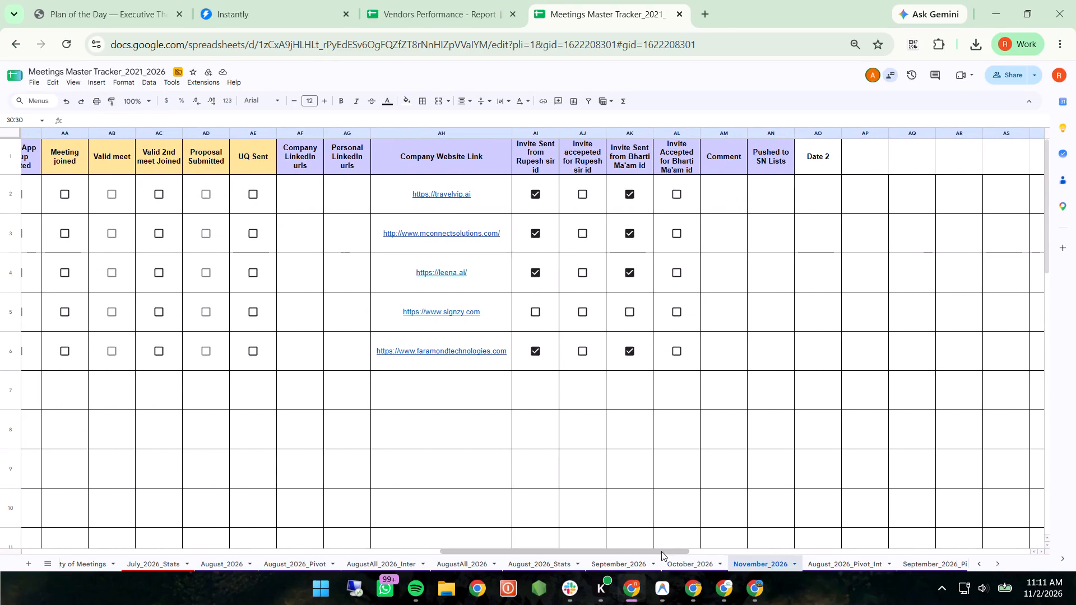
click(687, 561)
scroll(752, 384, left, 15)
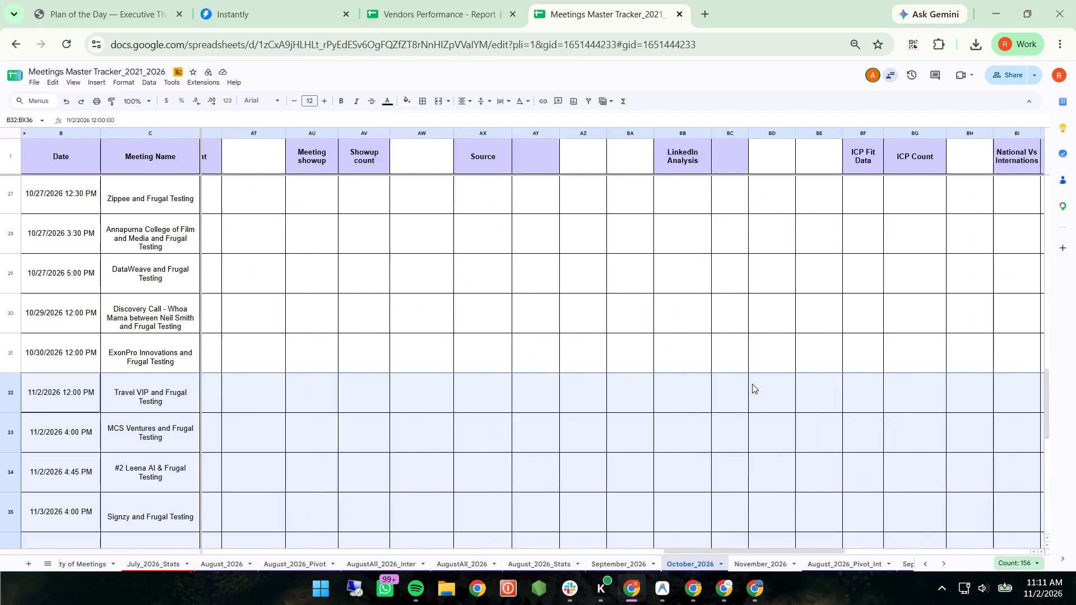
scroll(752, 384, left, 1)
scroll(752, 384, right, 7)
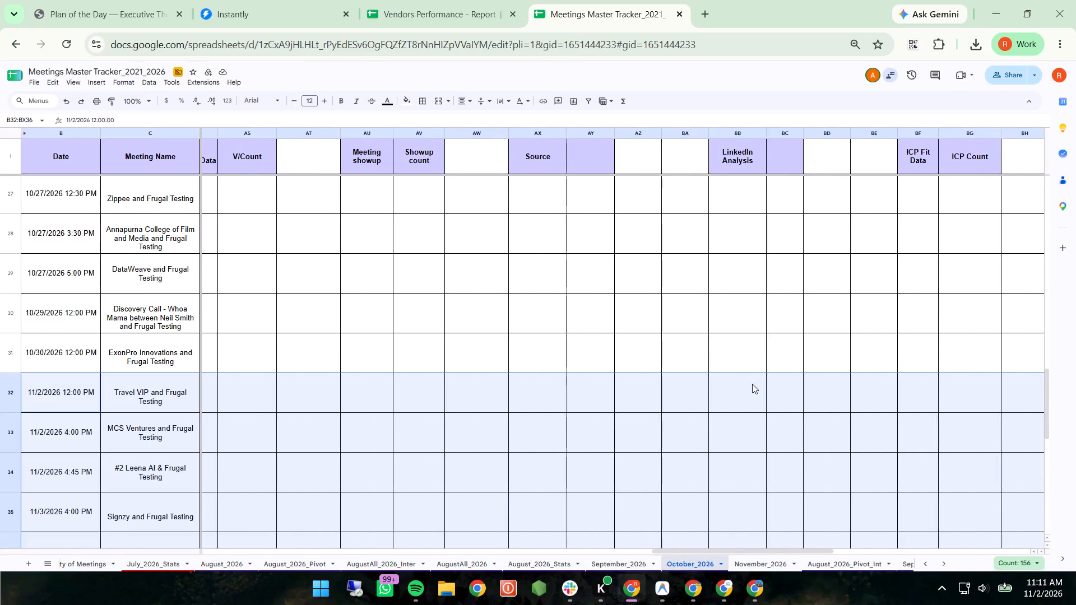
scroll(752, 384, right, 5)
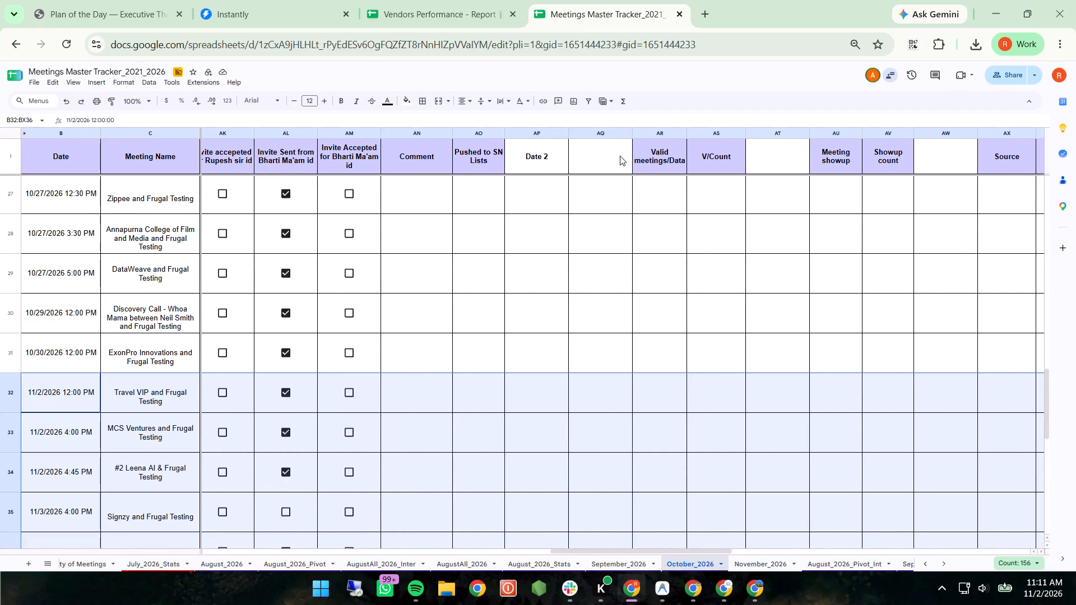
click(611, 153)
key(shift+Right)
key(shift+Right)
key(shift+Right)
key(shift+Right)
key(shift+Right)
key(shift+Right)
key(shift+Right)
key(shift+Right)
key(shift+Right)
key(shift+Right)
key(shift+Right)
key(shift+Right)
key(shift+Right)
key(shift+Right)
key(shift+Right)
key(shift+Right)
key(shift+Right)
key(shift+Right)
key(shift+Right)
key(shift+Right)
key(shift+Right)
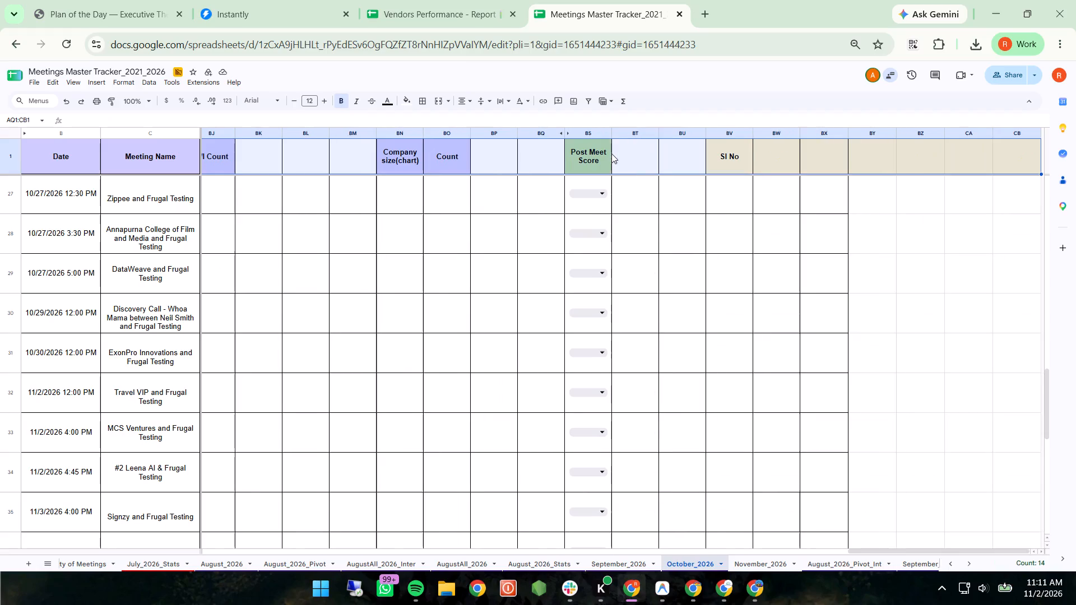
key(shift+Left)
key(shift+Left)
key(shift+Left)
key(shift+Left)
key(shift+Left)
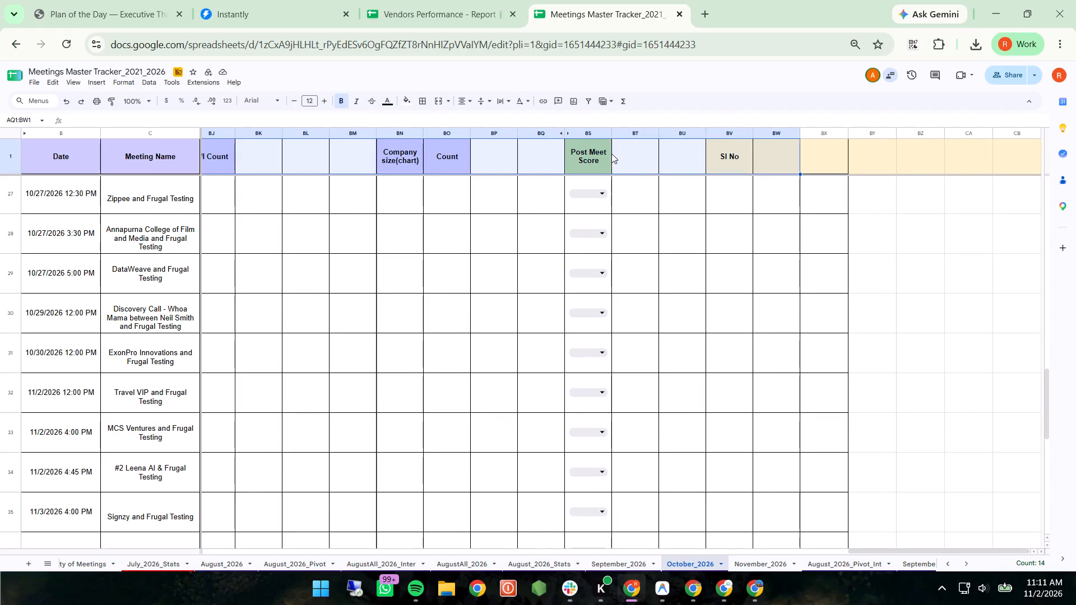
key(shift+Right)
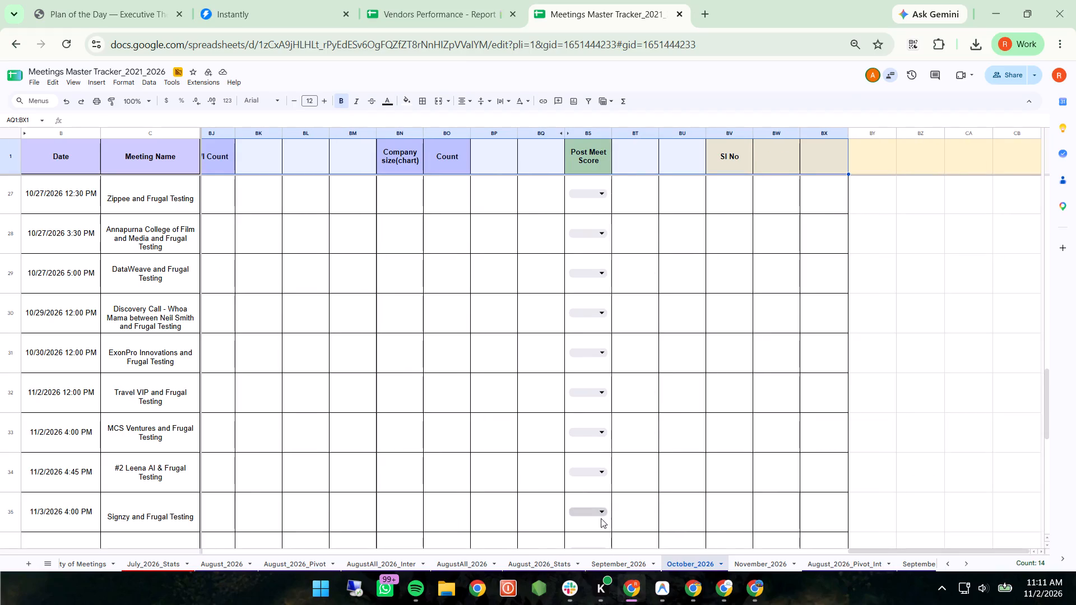
Look through the September_2026 and August_2026 sheets for their header layout.
click(613, 564)
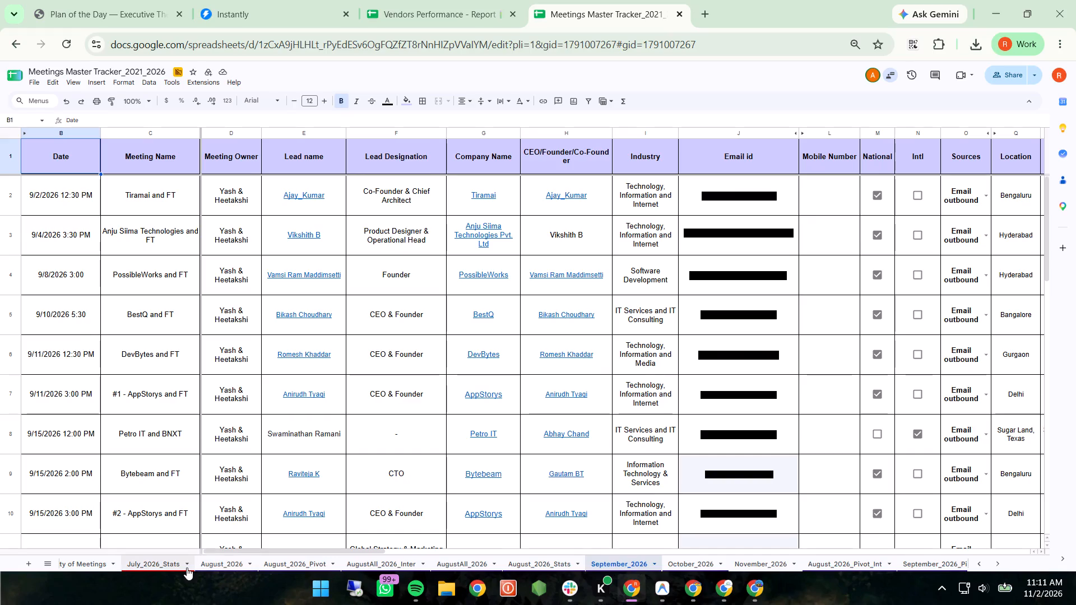
scroll(171, 561, right, 1)
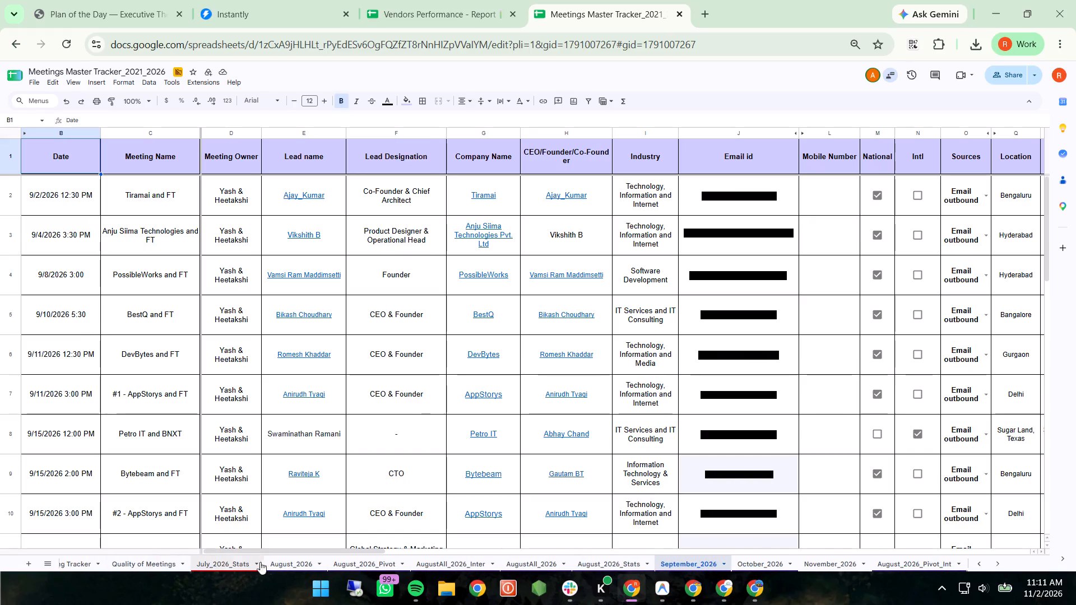
scroll(159, 562, right, 1)
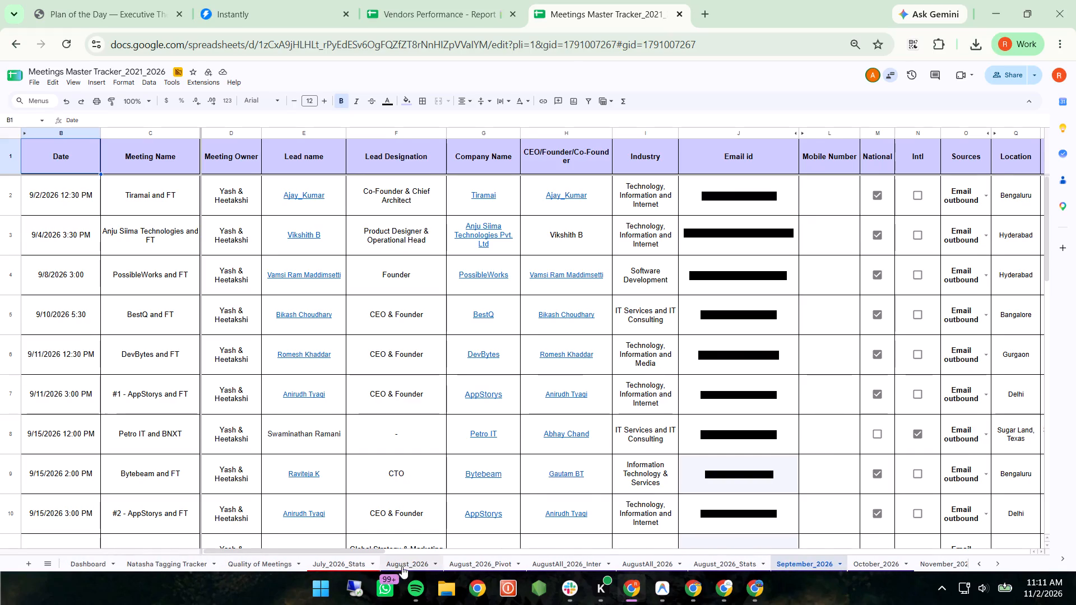
click(402, 566)
scroll(652, 406, up, 15)
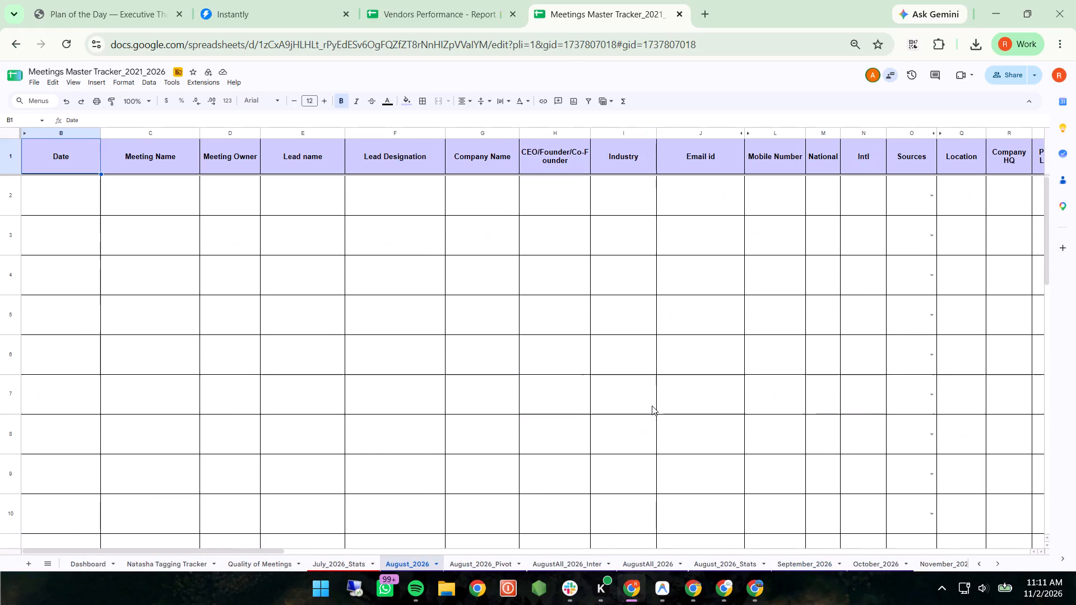
scroll(291, 561, right, 5)
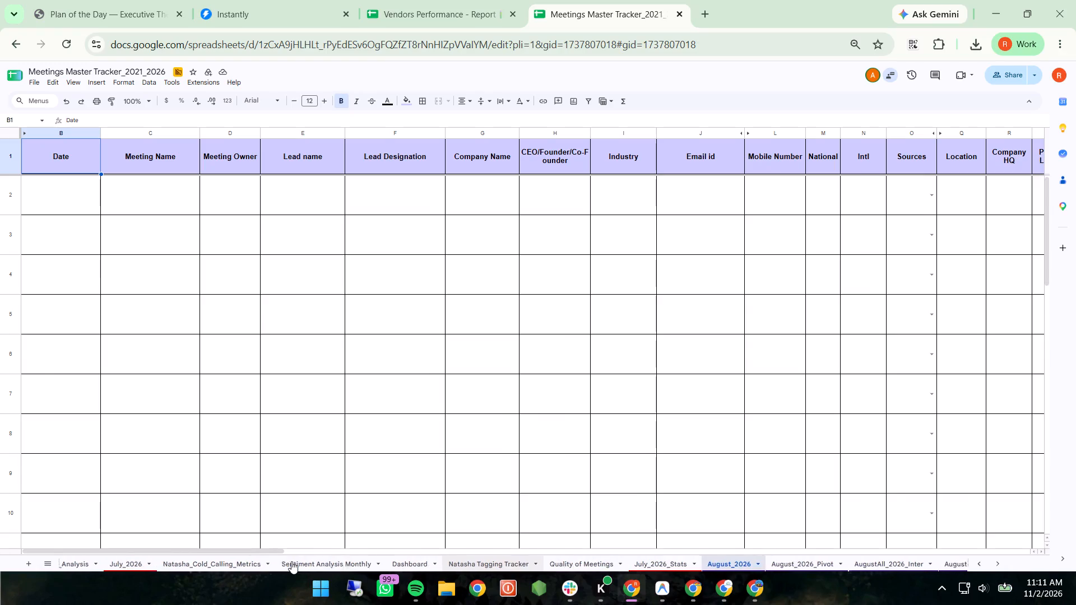
scroll(291, 561, right, 1)
Copy the header cells AR1:BX1, from Valid meetings/Data through the columns after Sl No, on the July_2026 sheet.
click(290, 557)
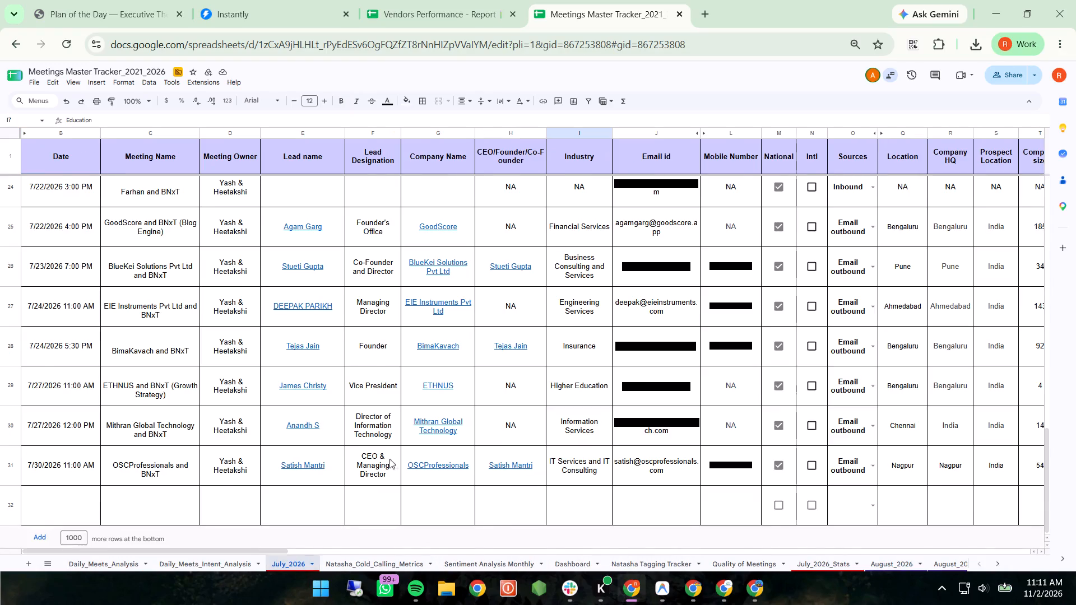
scroll(560, 321, up, 8)
scroll(560, 321, left, 11)
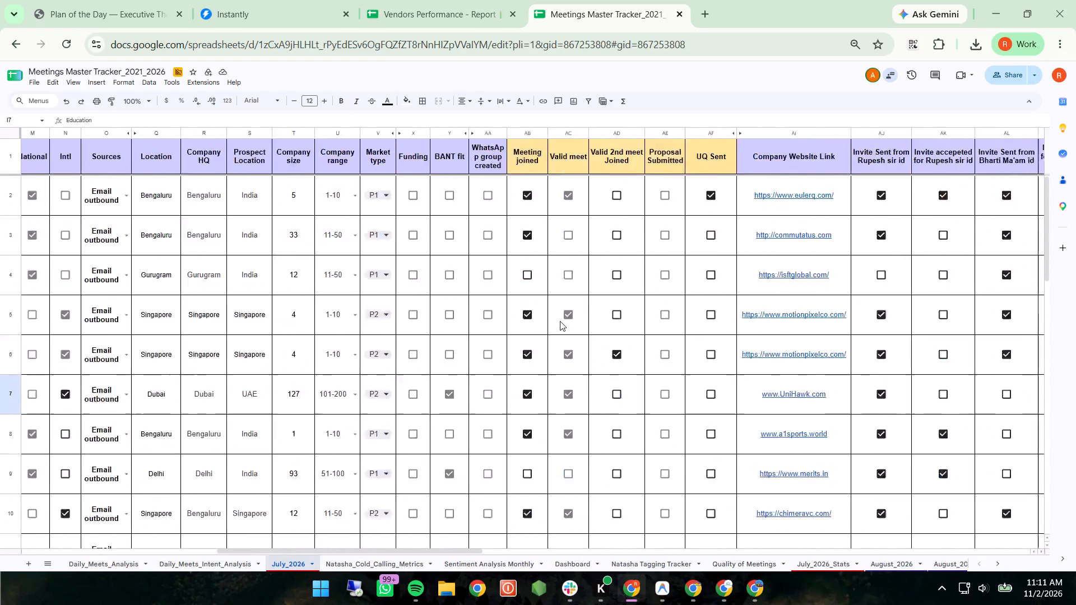
scroll(560, 321, left, 4)
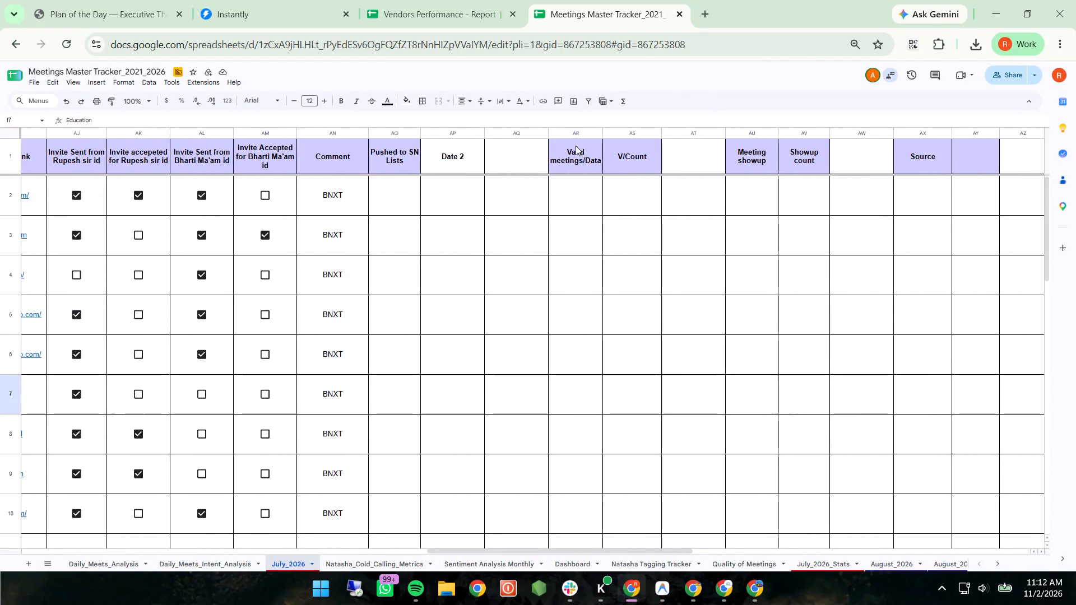
click(575, 146)
key(shift+Right)
key(shift+Right)
key(shift+Right)
key(shift+Right)
key(shift+Right)
key(shift+Right)
key(shift+Right)
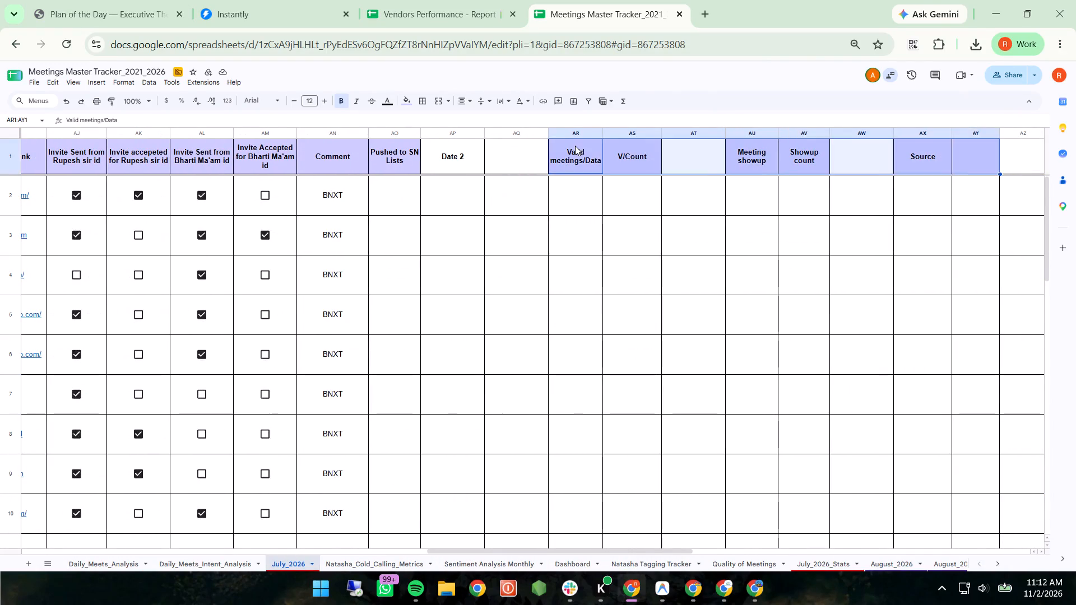
key(shift+Right)
key(shift+Right)
key(shift+Right)
key(shift+Right)
key(shift+Right)
key(shift+Right)
key(shift+Right)
key(shift+Right)
key(shift+Right)
key(shift+Right)
key(shift+Right)
key(shift+Right)
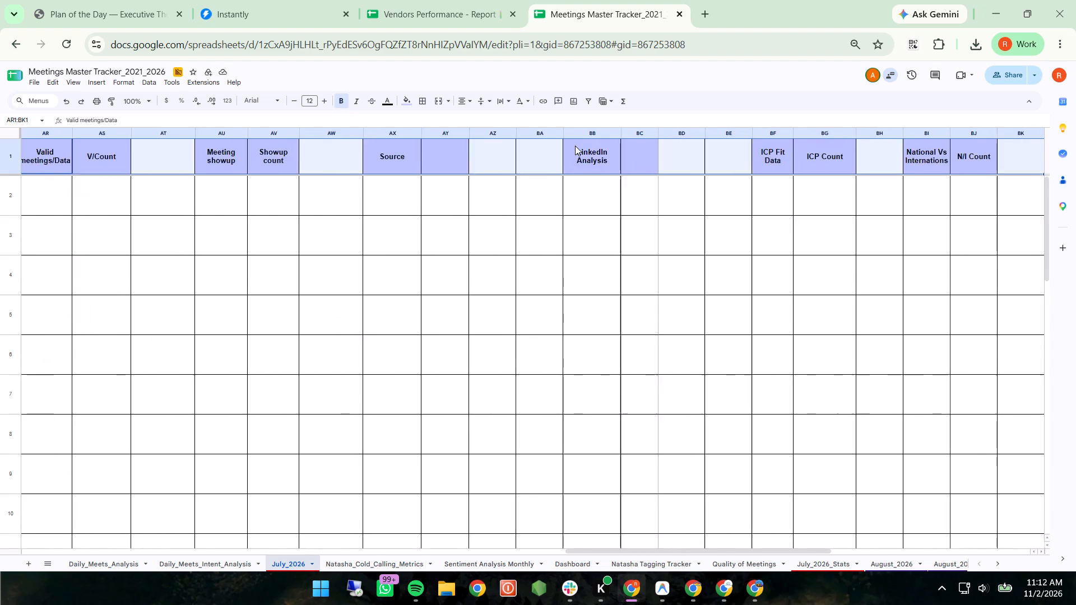
key(shift+Right)
key(shift+Right)
key(shift+Right)
key(shift+Right)
key(shift+Right)
key(shift+Right)
key(shift+Right)
key(shift+Right)
key(shift+Right)
key(shift+Right)
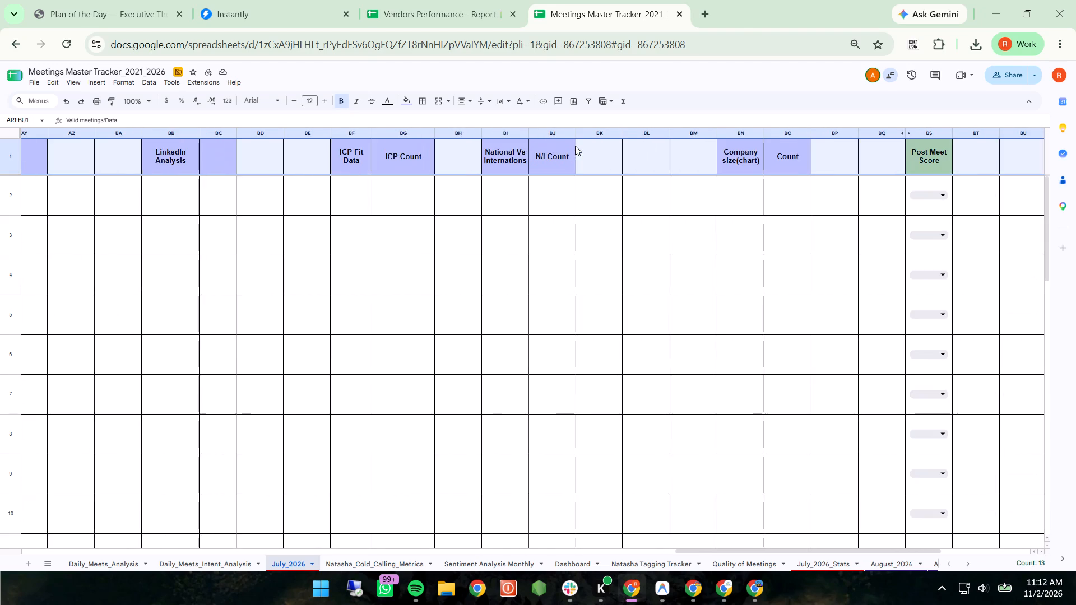
key(shift+Right)
key(shift+Right)
key(shift+Right)
key(shift+Right)
key(shift+Left)
key(shift+Left)
key(shift+Left)
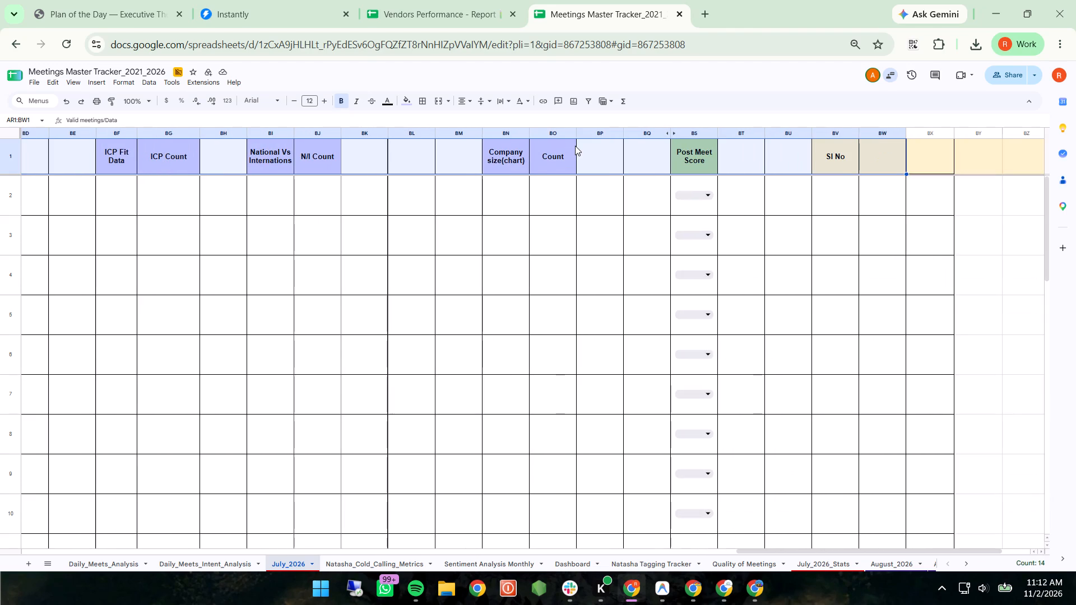
key(shift+Left)
key(shift+Right)
key(shift+Right)
key(ctrl+c)
key(ctrl+c)
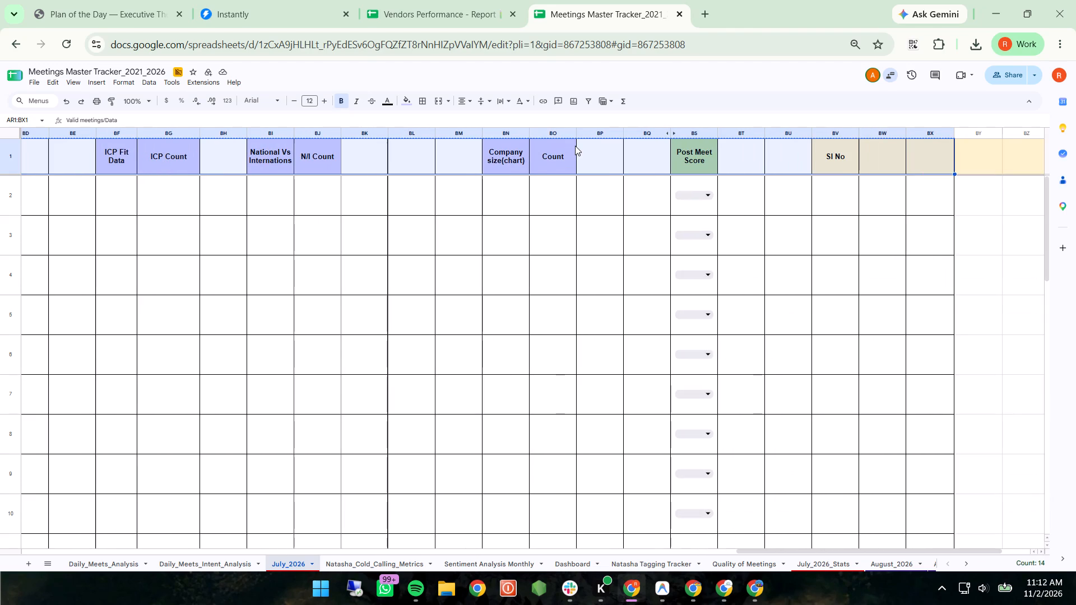
Paste the copied July headers into row 1 of the November_2026 sheet, starting at cell AQ1.
scroll(634, 523, right, 17)
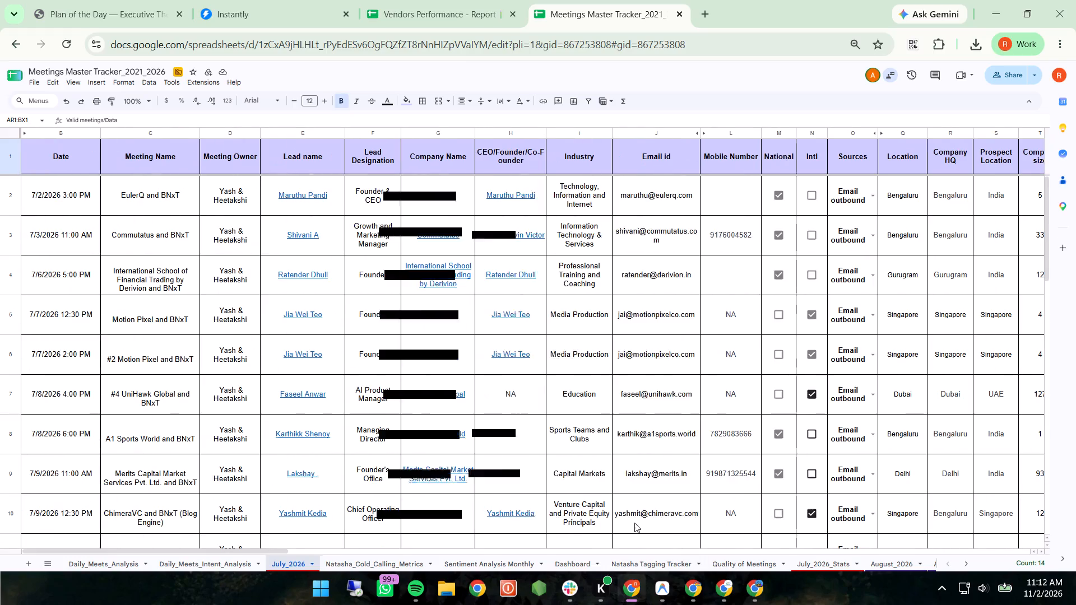
scroll(634, 523, right, 2)
scroll(801, 564, left, 6)
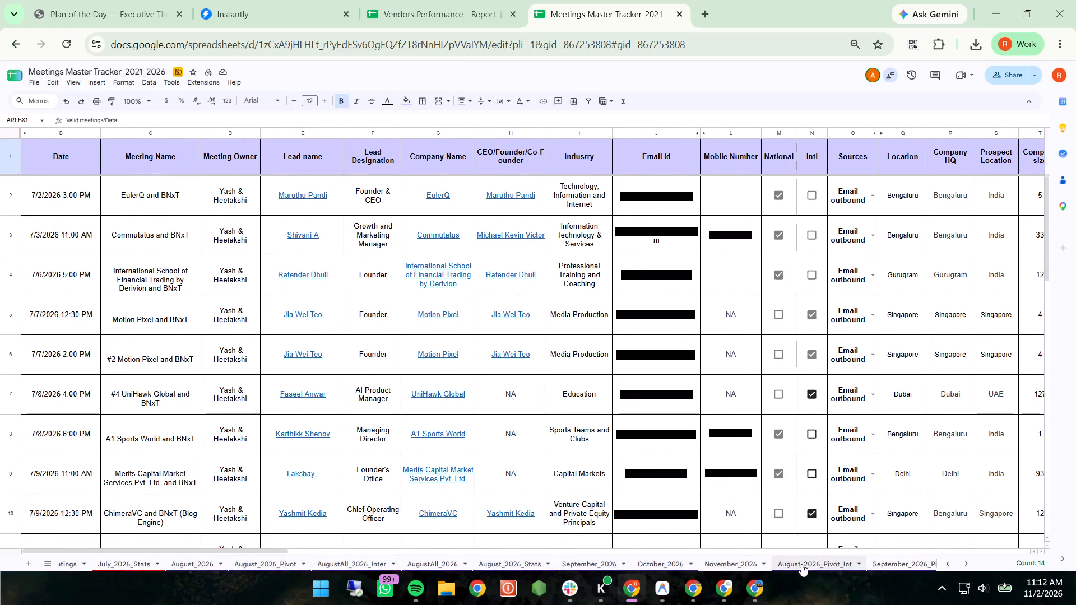
scroll(801, 564, left, 1)
click(676, 557)
scroll(749, 248, left, 2)
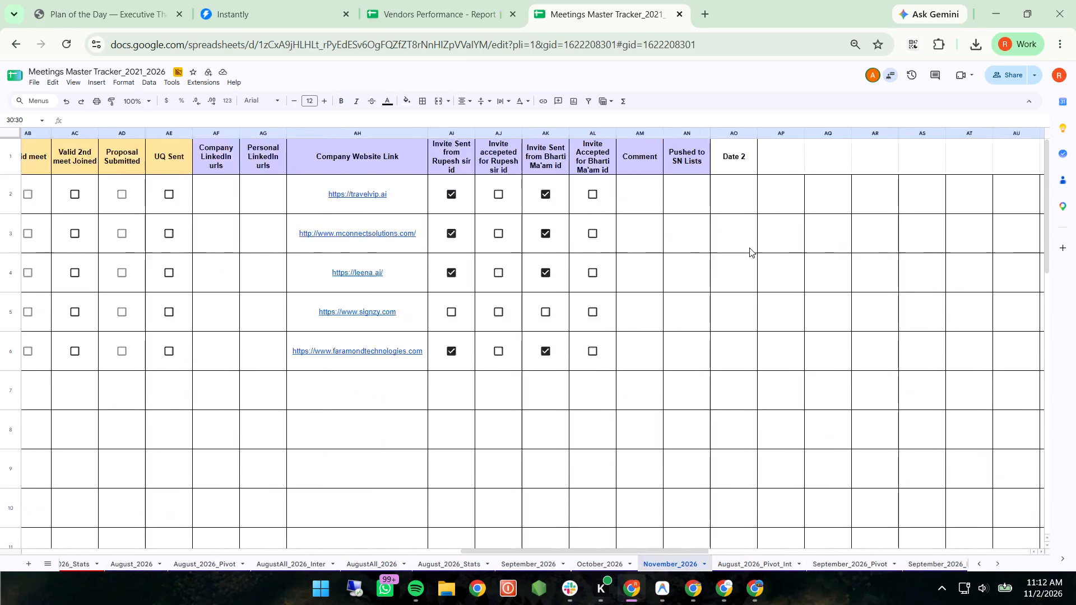
scroll(749, 248, left, 2)
click(592, 156)
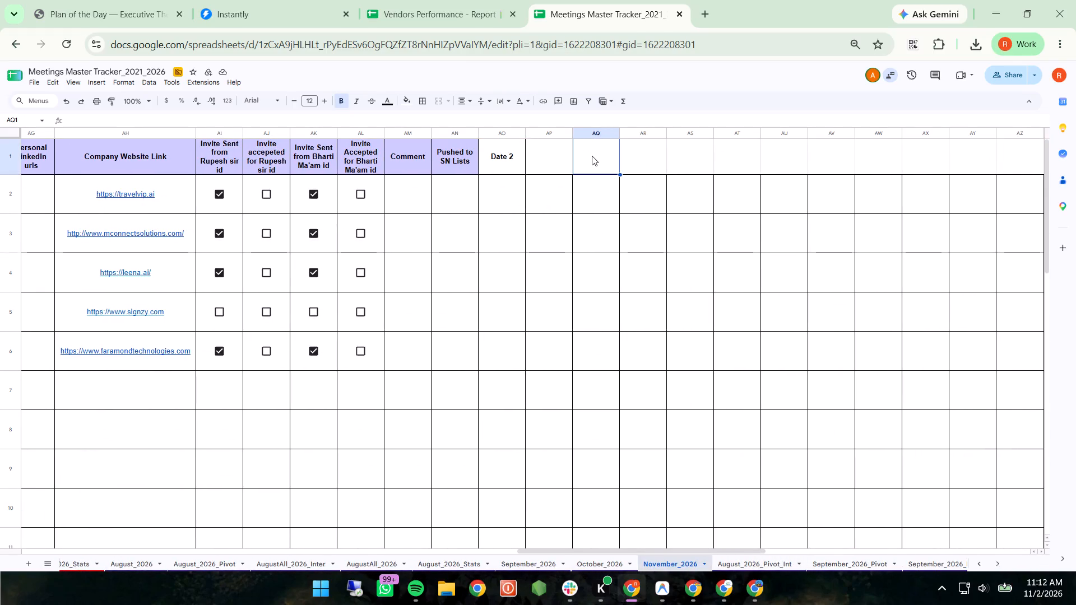
key(ctrl+v)
Copy the Post Meet Score dropdown from cell BR6 into BR7:BR30 on the November_2026 sheet.
scroll(592, 156, left, 9)
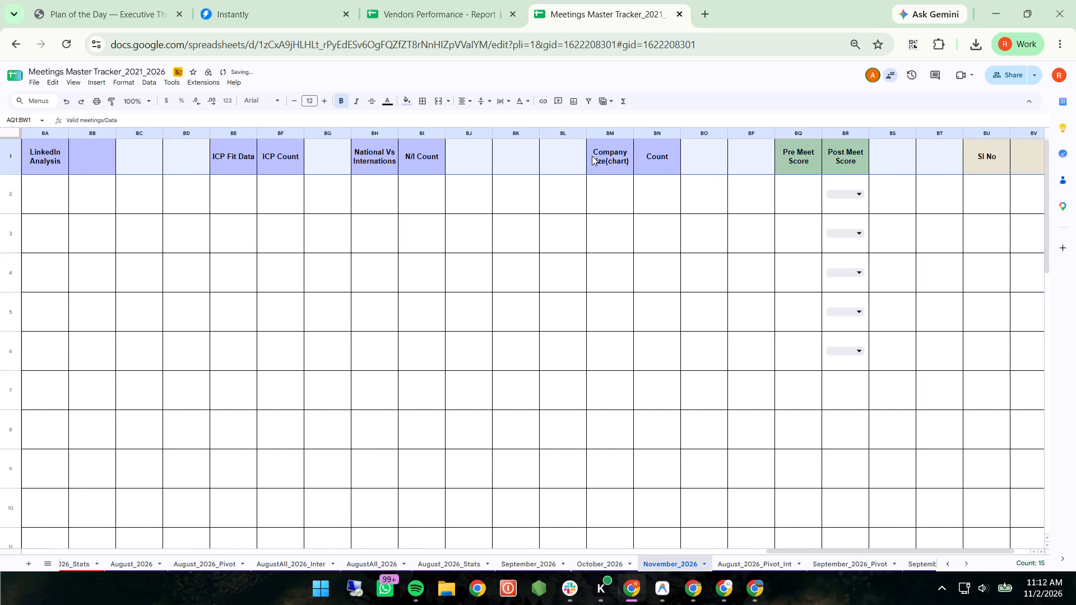
click(765, 343)
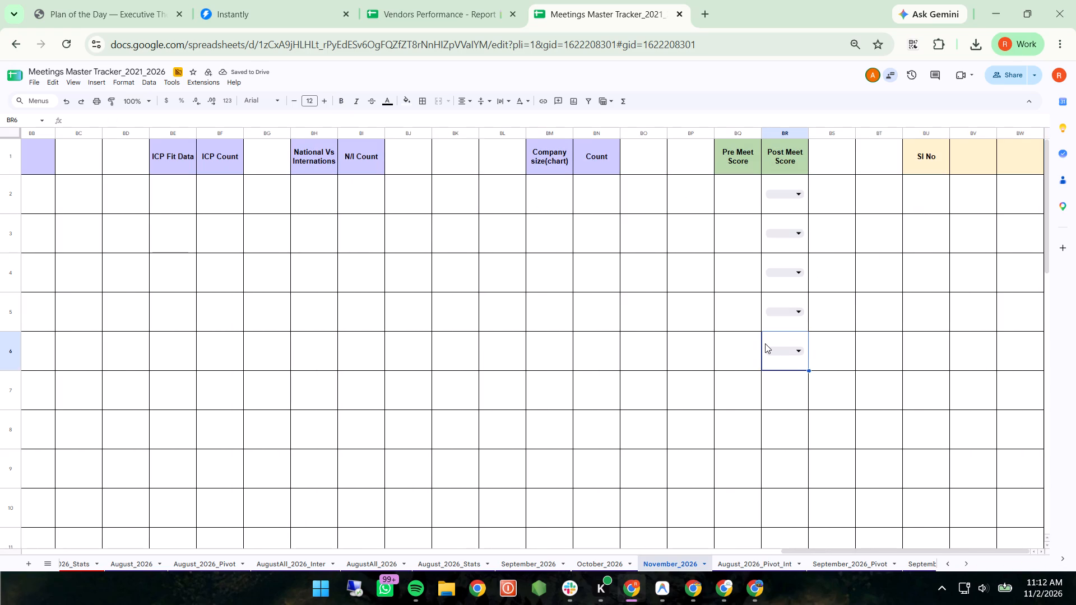
key(ctrl+c)
key(Down)
key(ctrl+shift+Down)
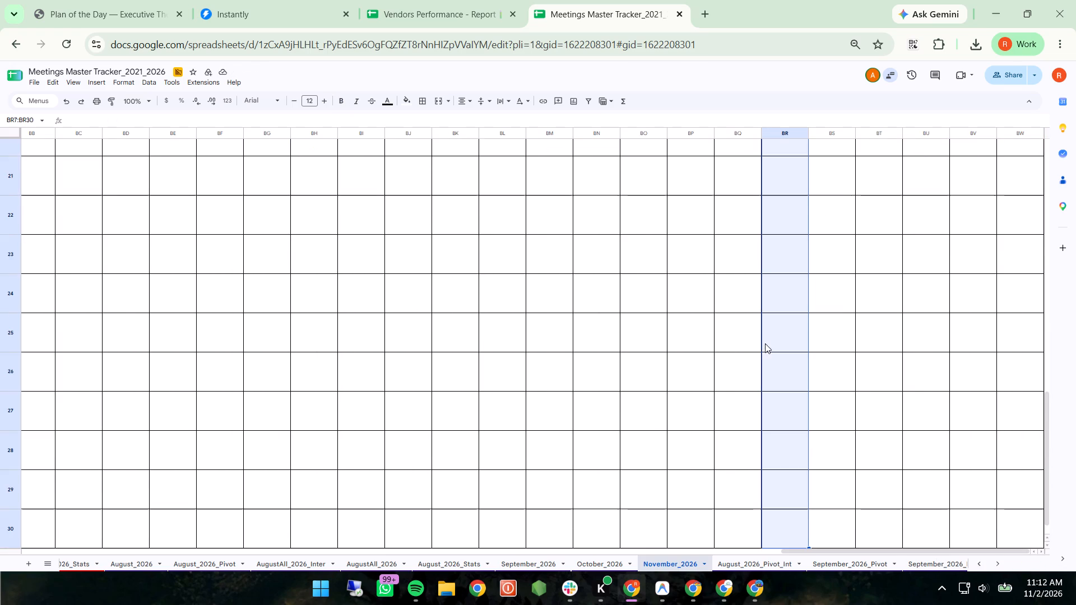
key(ctrl+v)
scroll(533, 353, up, 18)
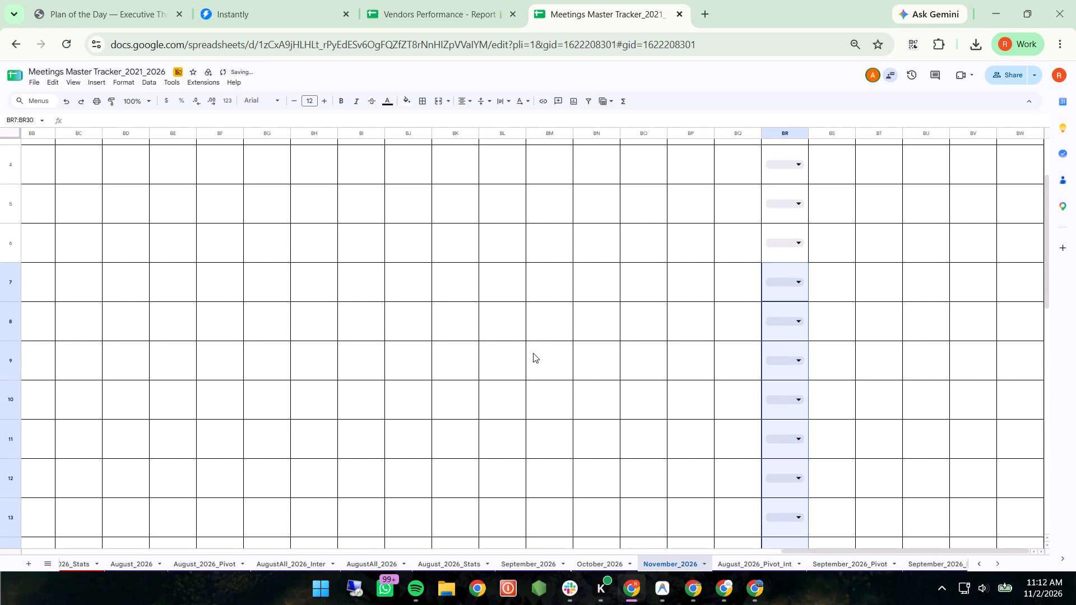
scroll(533, 353, right, 15)
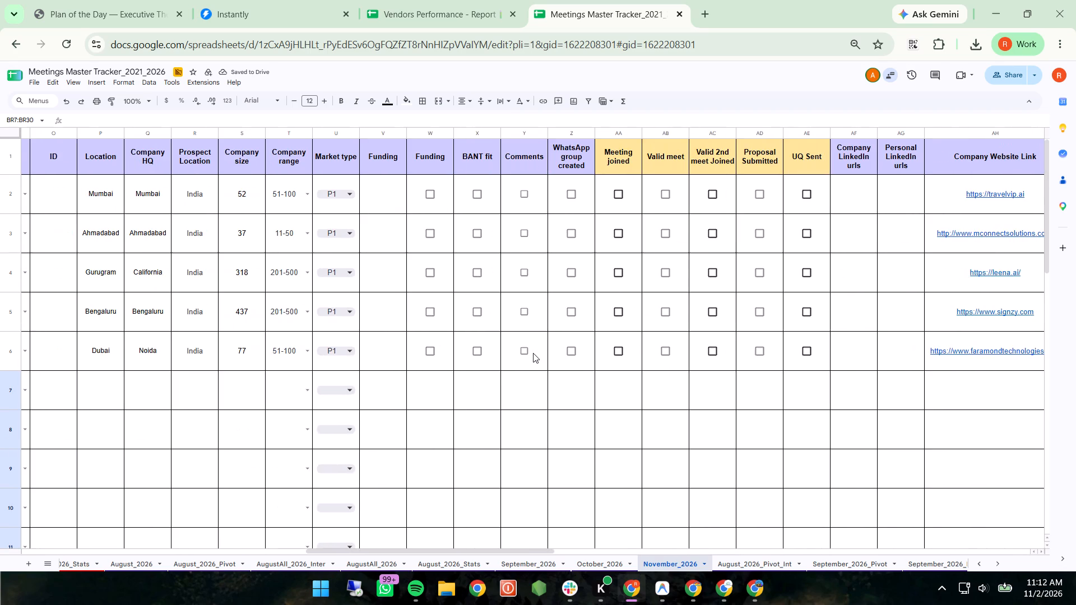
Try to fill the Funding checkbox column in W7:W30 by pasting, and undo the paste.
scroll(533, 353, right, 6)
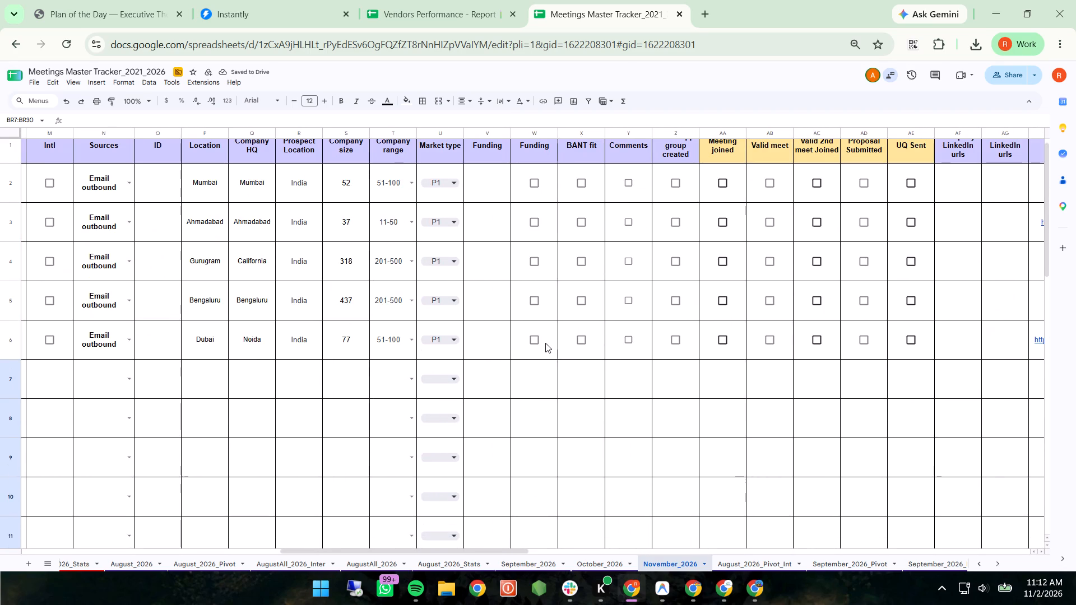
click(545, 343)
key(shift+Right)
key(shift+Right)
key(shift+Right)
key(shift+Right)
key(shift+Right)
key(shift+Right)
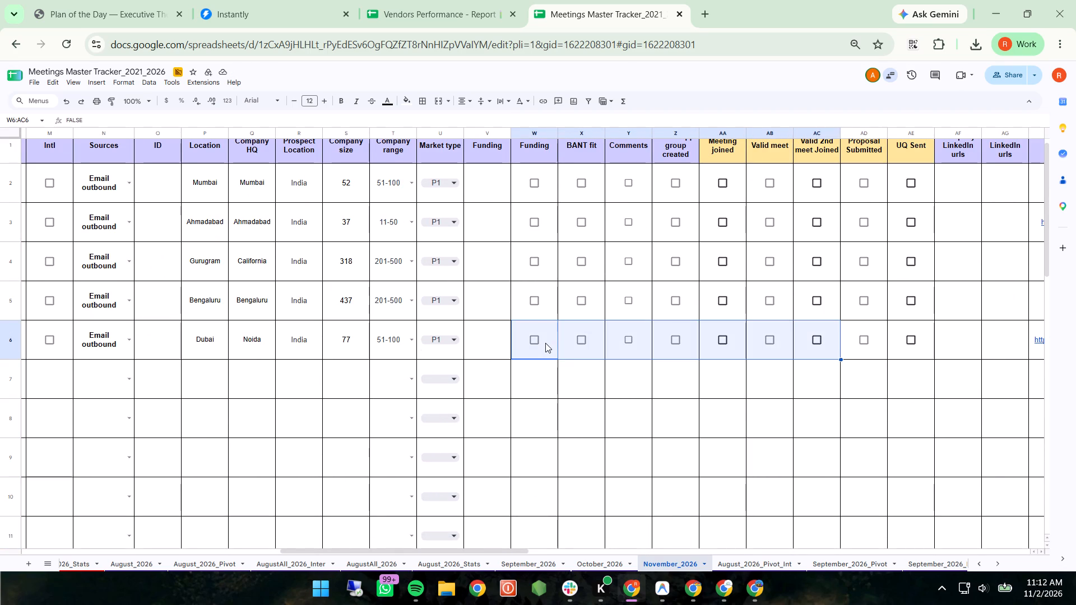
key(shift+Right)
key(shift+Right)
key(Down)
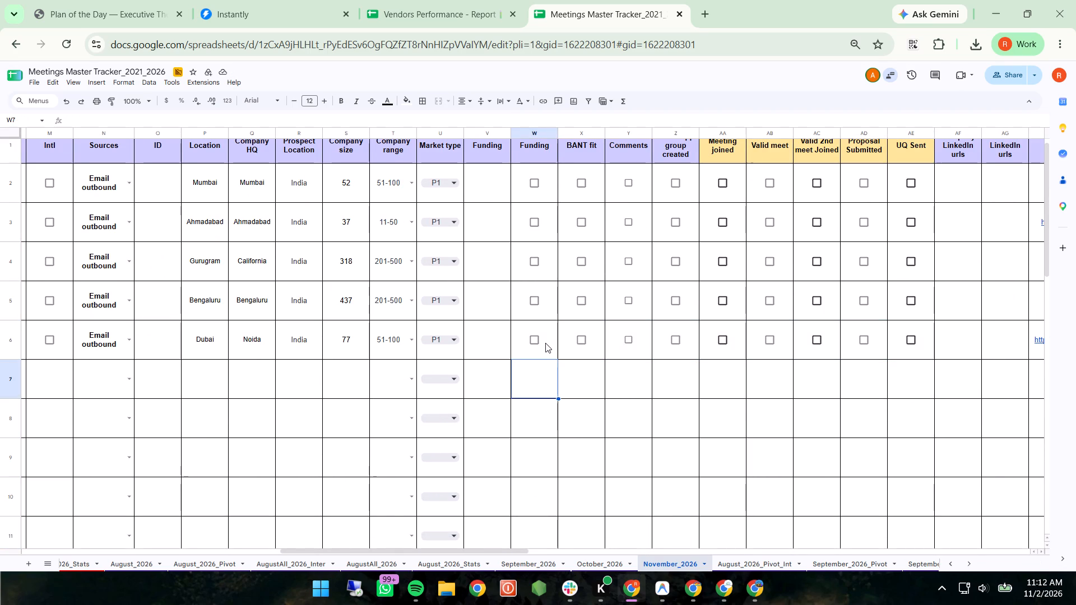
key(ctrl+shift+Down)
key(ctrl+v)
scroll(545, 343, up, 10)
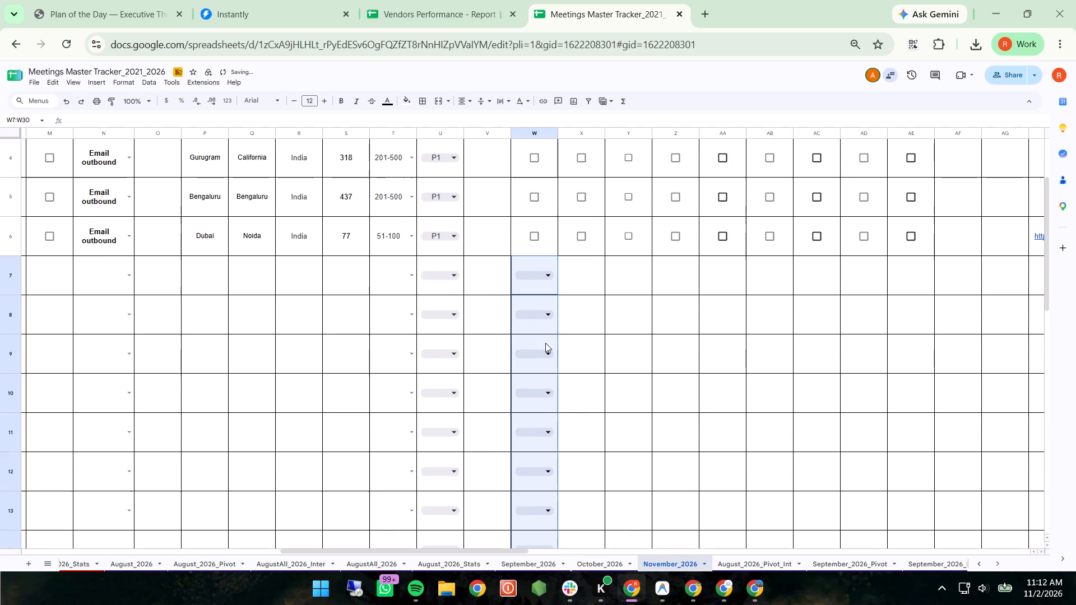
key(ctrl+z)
Copy the checkboxes in W6:AE6, from Funding through UQ Sent, into W7:AE30 on the November_2026 sheet.
click(532, 359)
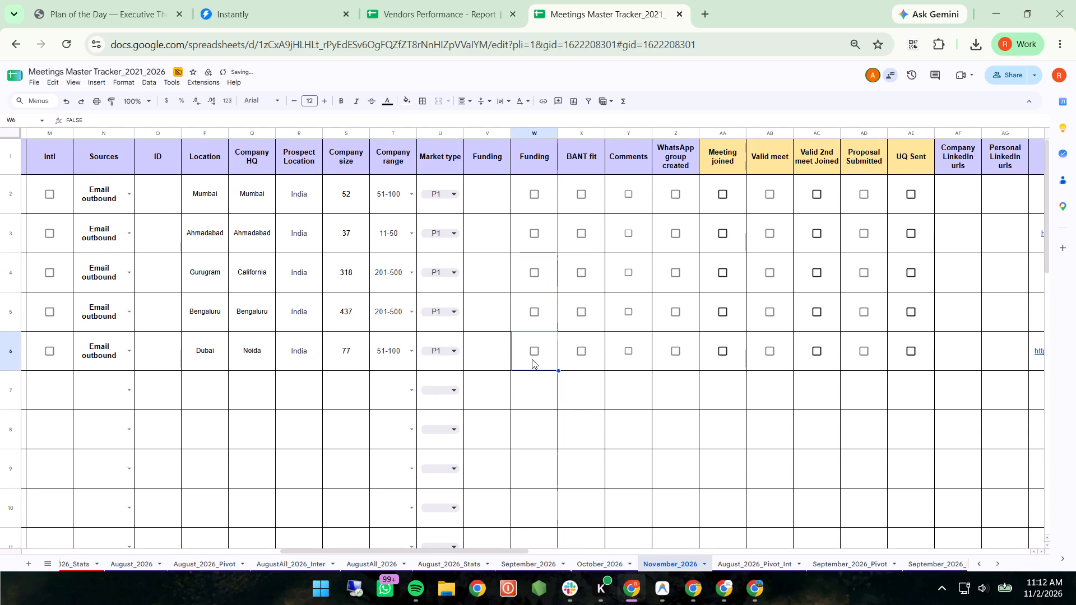
key(shift+Right)
key(shift+Right)
key(shift+Right)
key(shift+Right)
key(shift+Right)
key(shift+Right)
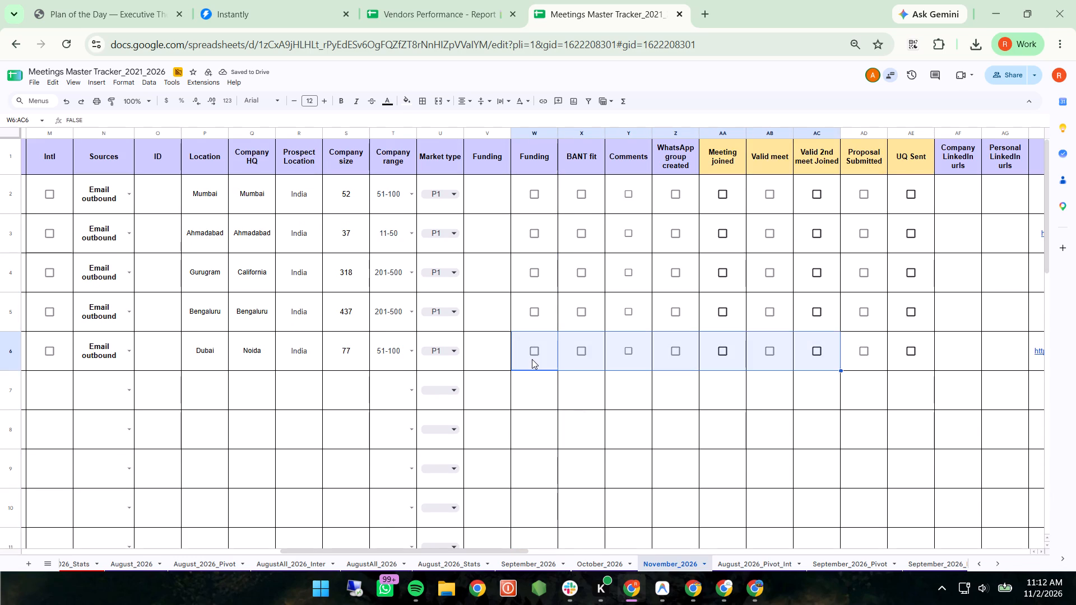
key(shift+Right)
key(shift+Right)
key(ctrl+c)
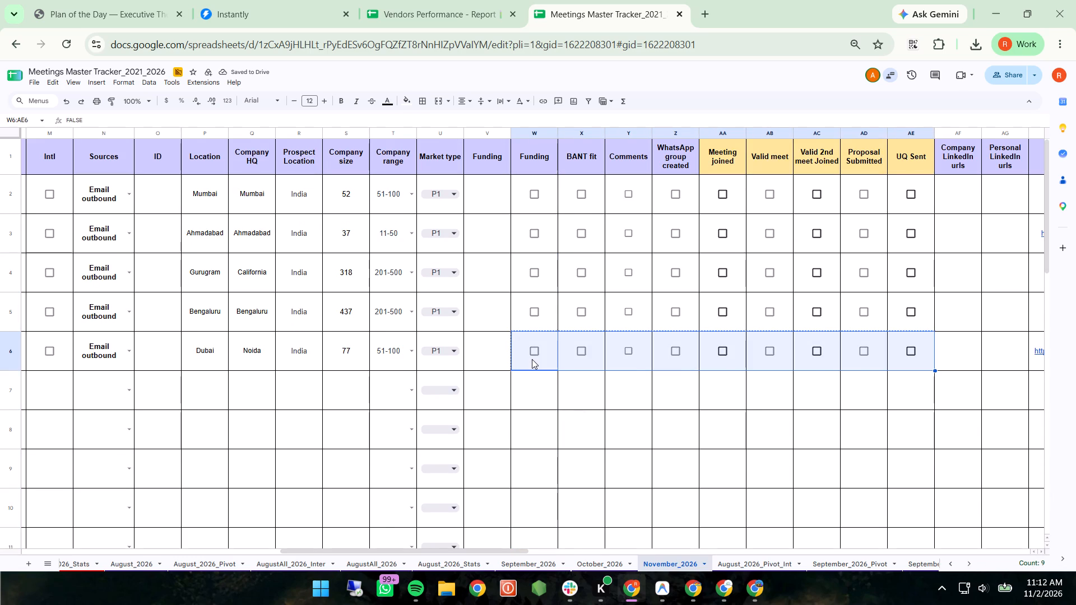
key(Down)
key(ctrl+shift+Down)
key(ctrl+v)
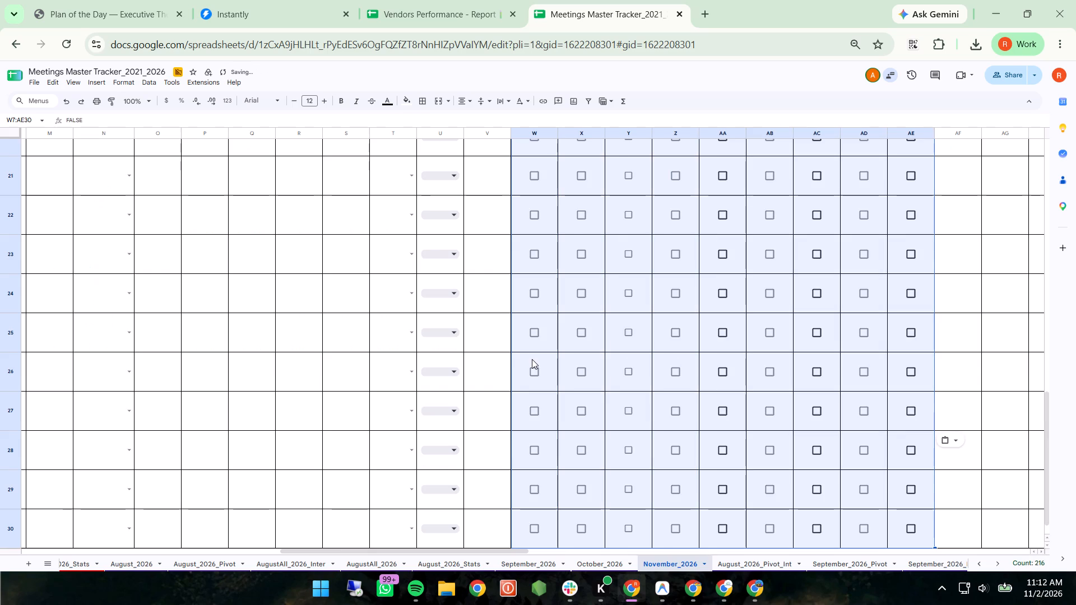
Copy the four unticked invite checkboxes AI5:AL5 in the Signzy row.
scroll(532, 359, up, 18)
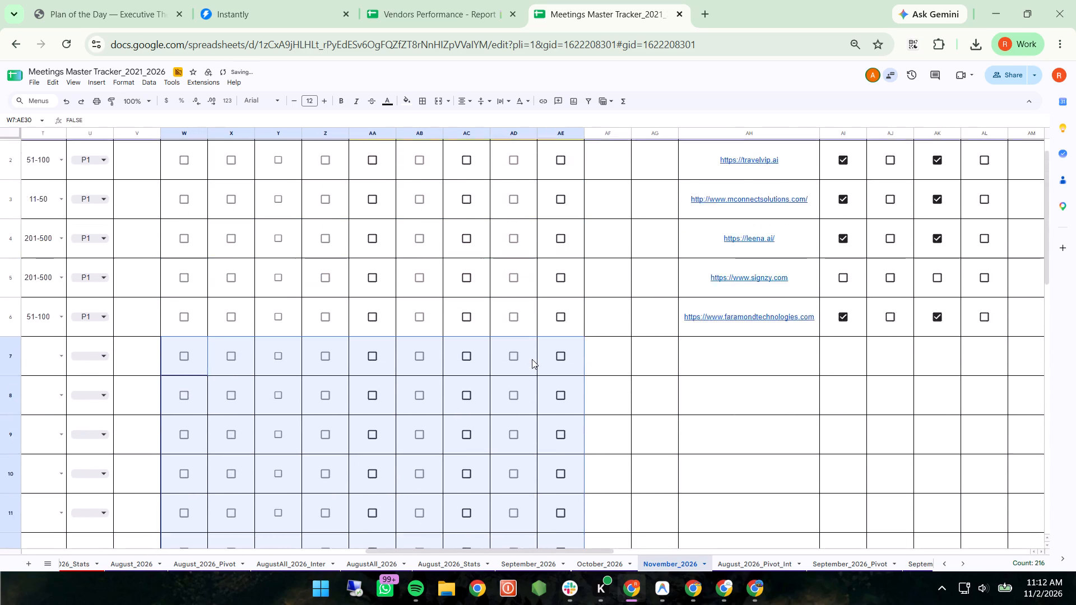
scroll(532, 359, left, 3)
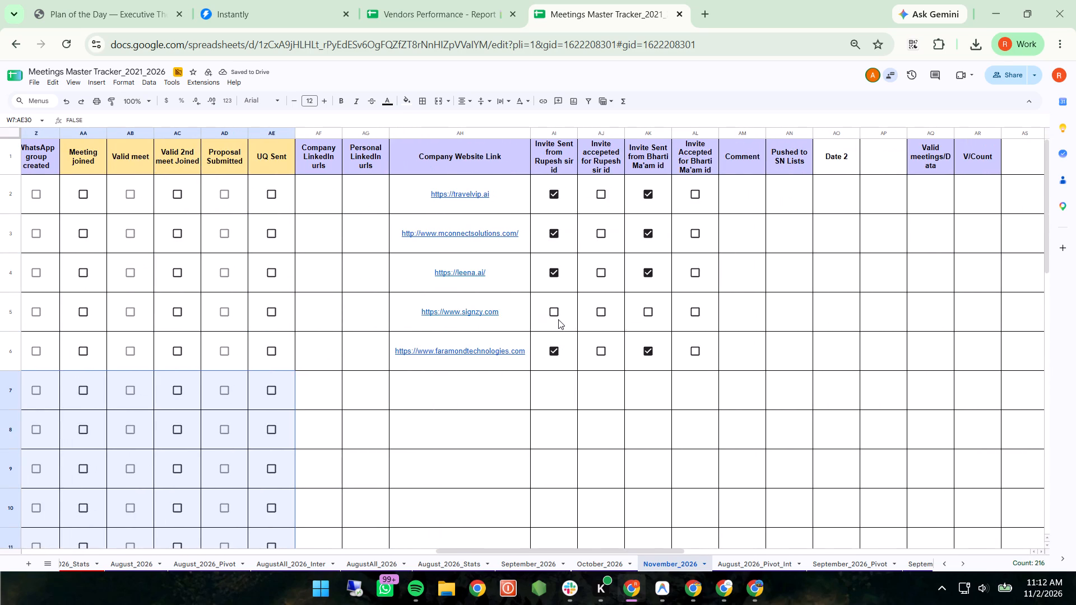
click(558, 319)
key(shift+Right)
key(shift+Right)
key(shift+Right)
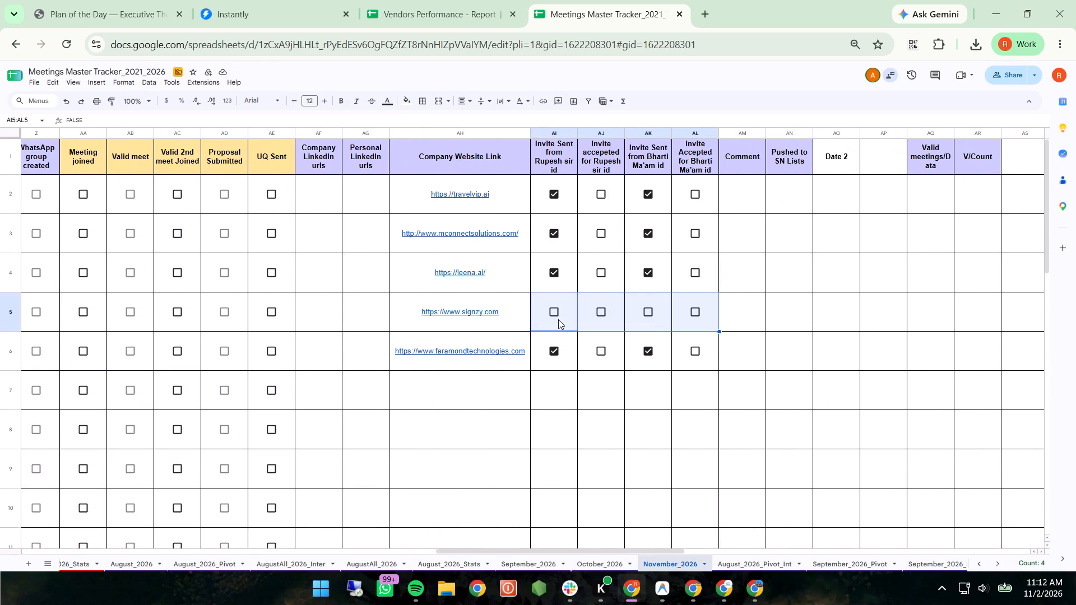
key(ctrl+c)
Tick both Invite Sent checkboxes, AI5 and AK5, in the Signzy row.
click(553, 314)
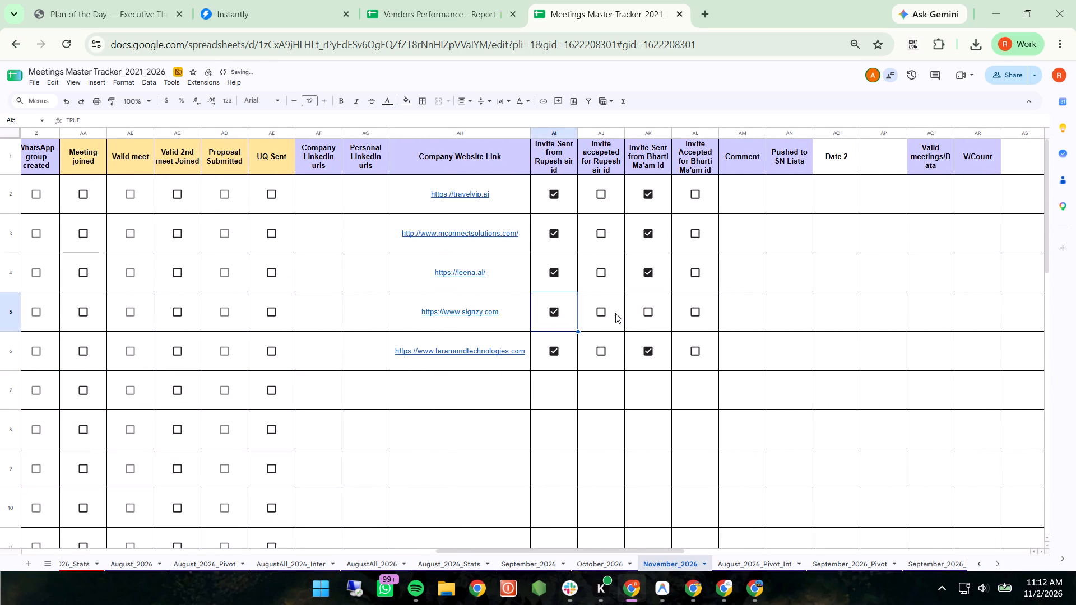
click(648, 310)
Paste the copied unticked invite checkboxes into AI7:AL7, and copy that row's checkboxes down through AI8:AL30.
click(551, 381)
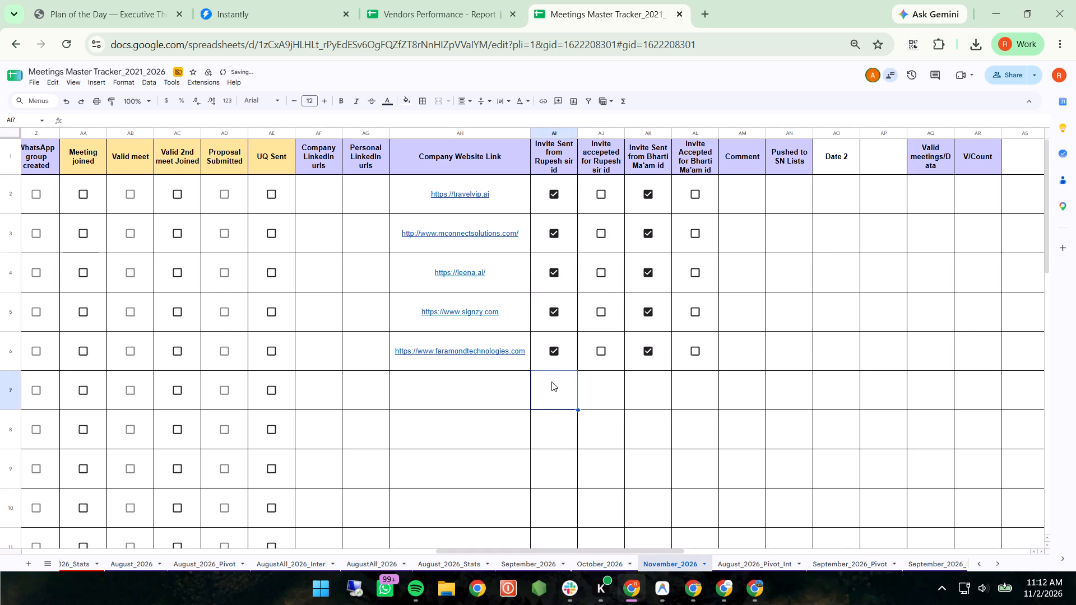
key(shift+Right)
key(shift+Right)
key(shift+Right)
key(ctrl+shift+Down)
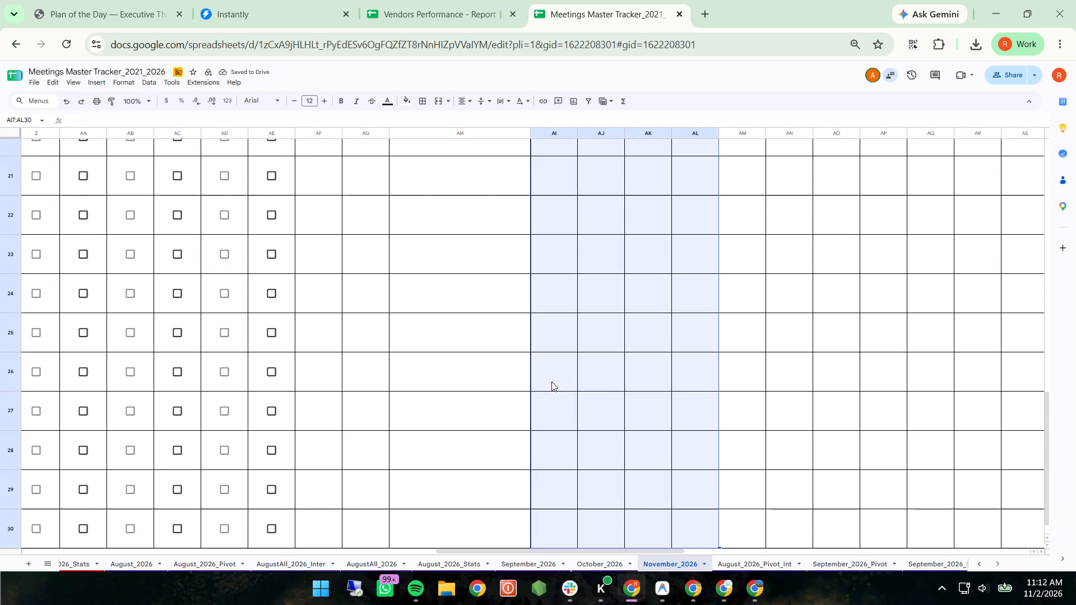
key(ctrl+v)
scroll(586, 346, up, 17)
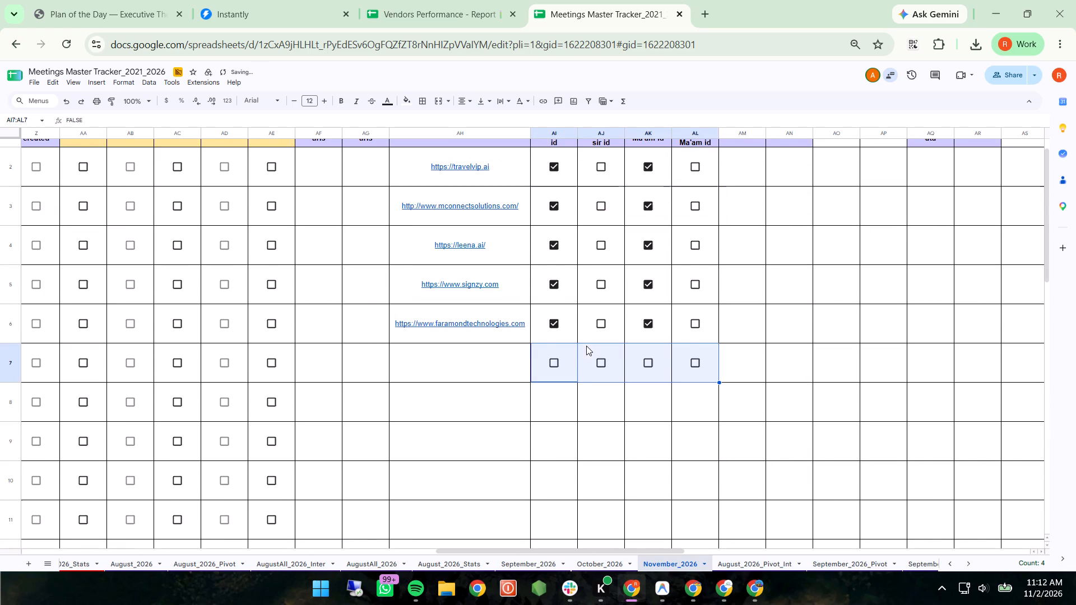
key(ctrl+c)
key(ctrl+c)
click(550, 435)
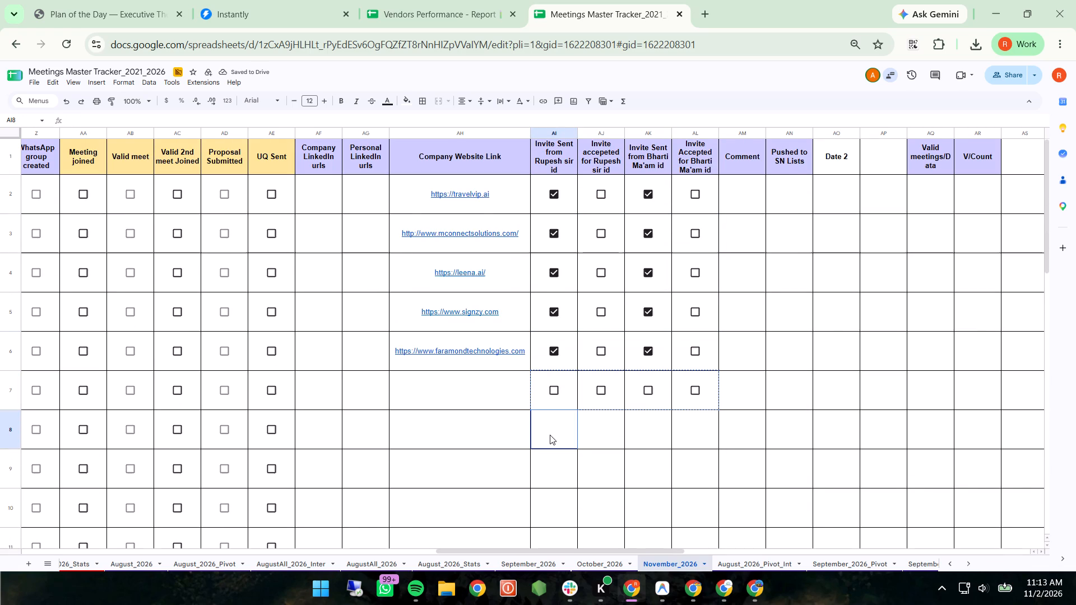
key(ctrl+shift+Down)
key(ctrl+v)
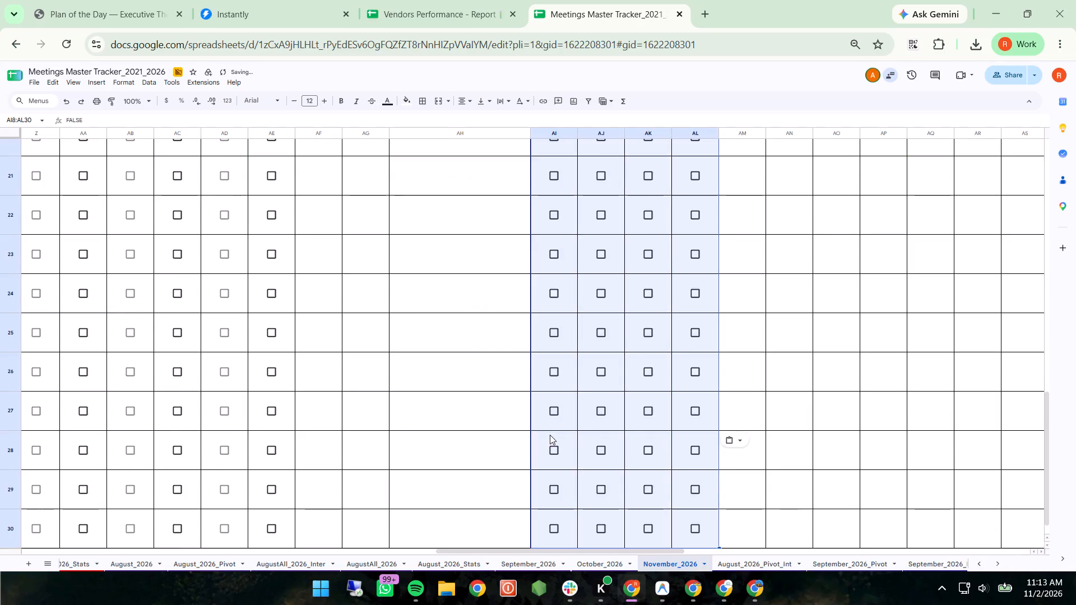
scroll(550, 435, up, 15)
Copy the Mobile Number entry in K2 into the Phone Number cell J2 of the Travel VIP row.
click(493, 430)
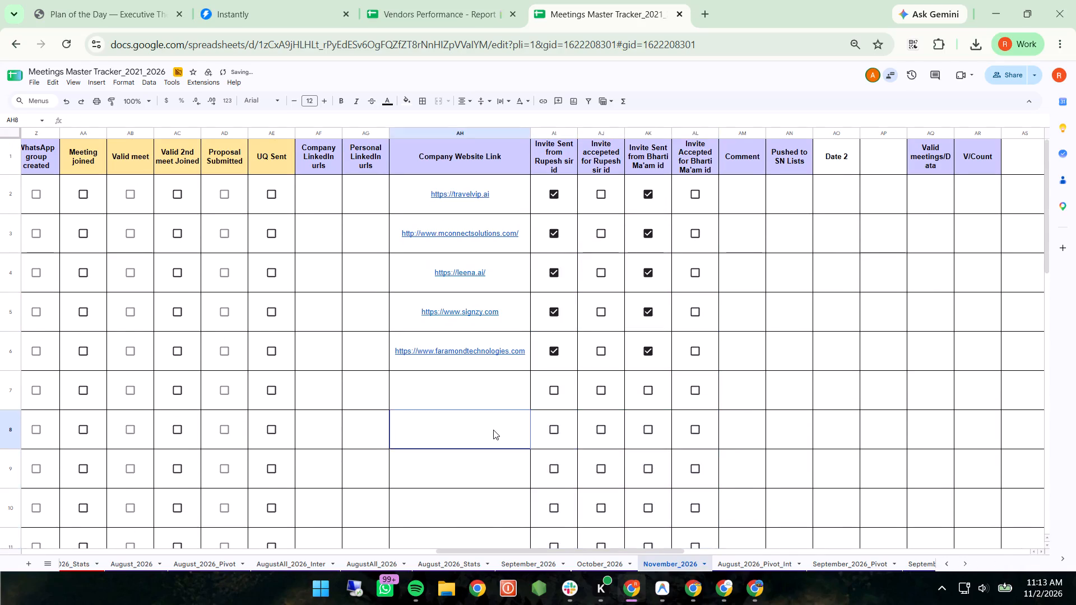
scroll(493, 430, right, 15)
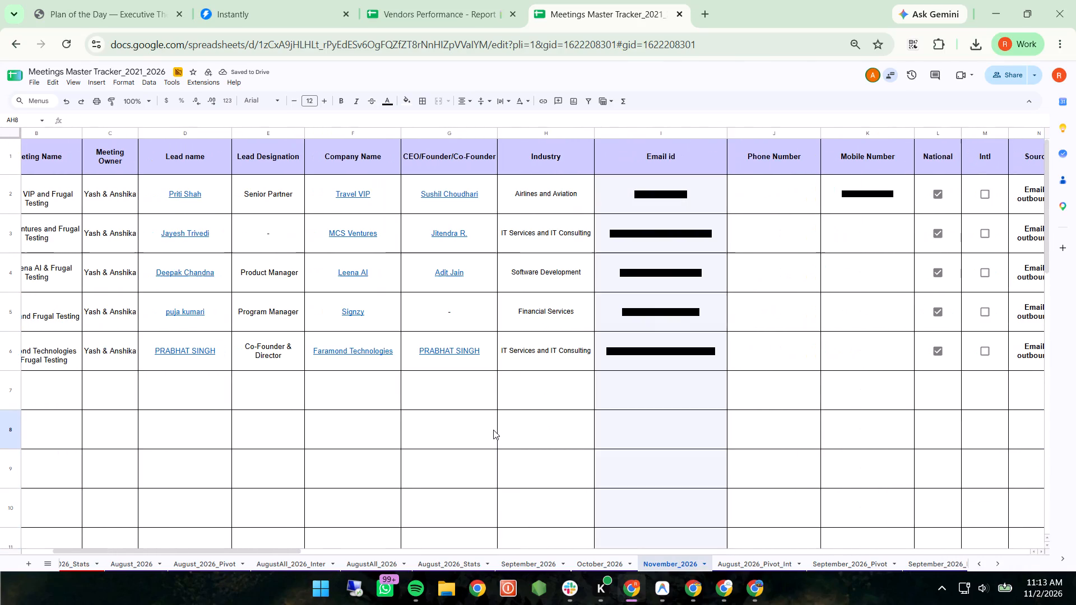
click(653, 388)
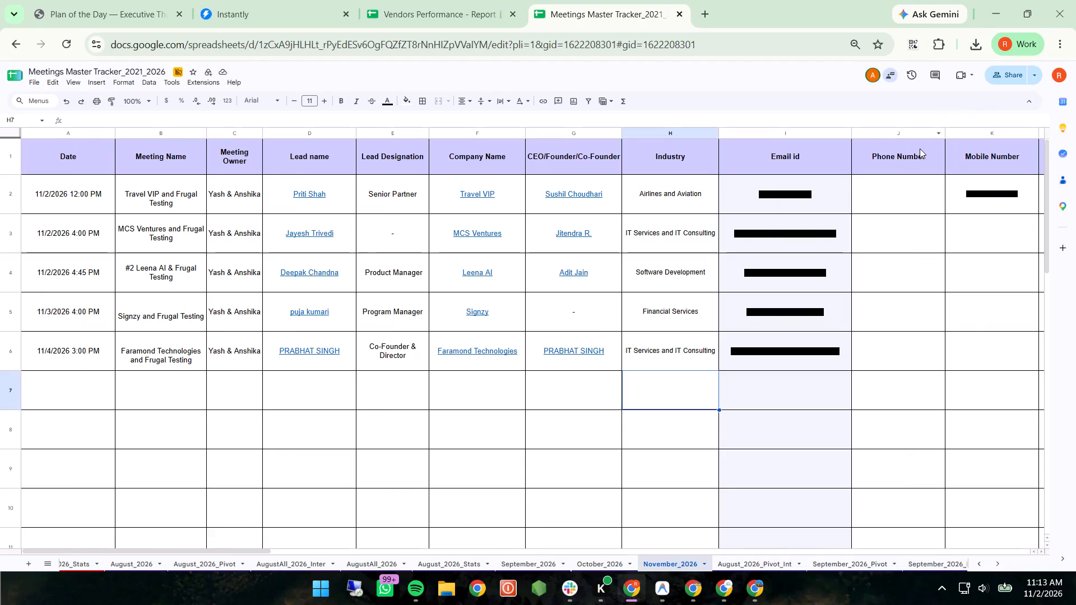
scroll(920, 148, left, 2)
click(842, 193)
key(ctrl+c)
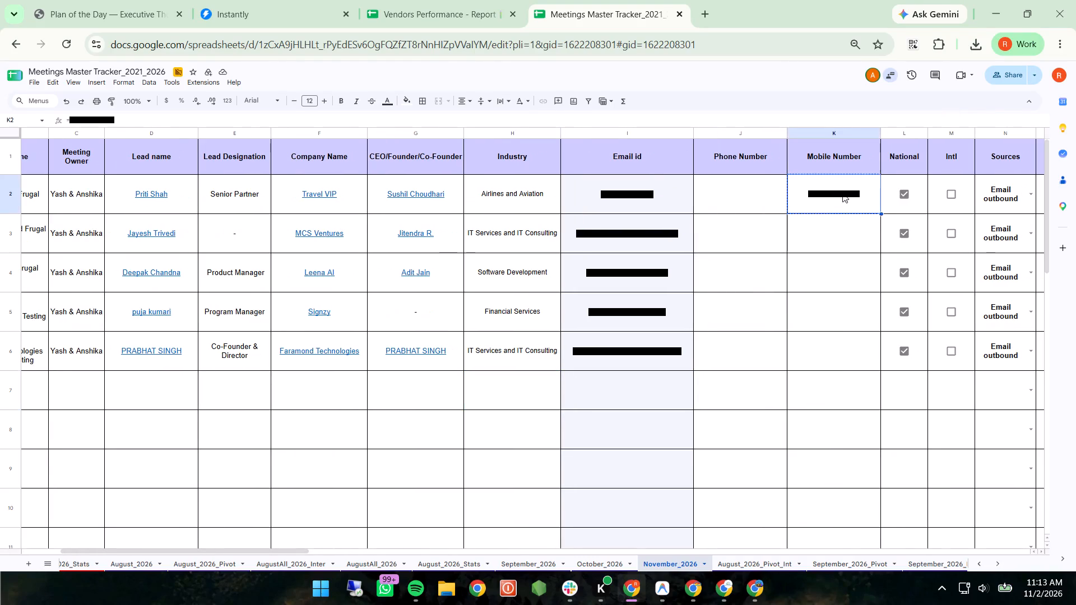
click(782, 203)
key(ctrl+v)
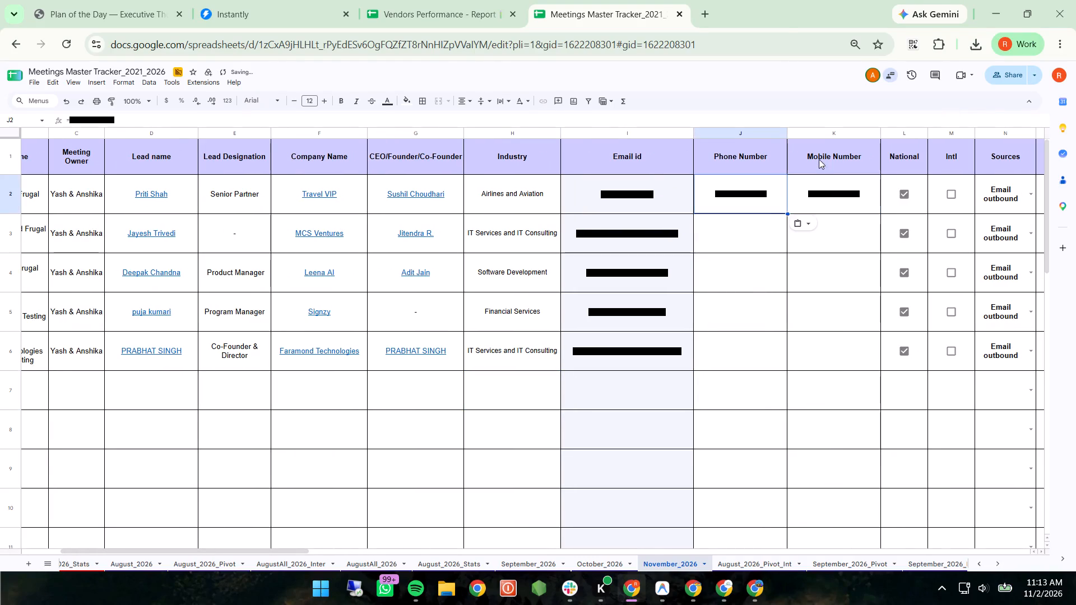
Look over the November_2026 meeting rows across the Date through Mobile Number columns.
click(818, 137)
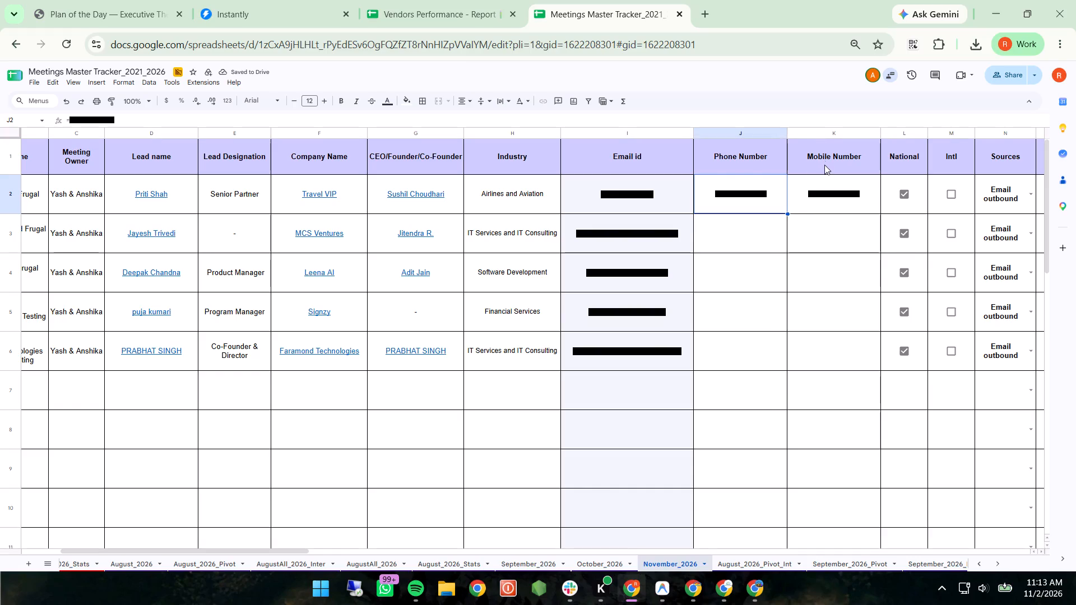
click(819, 206)
scroll(819, 206, down, 1)
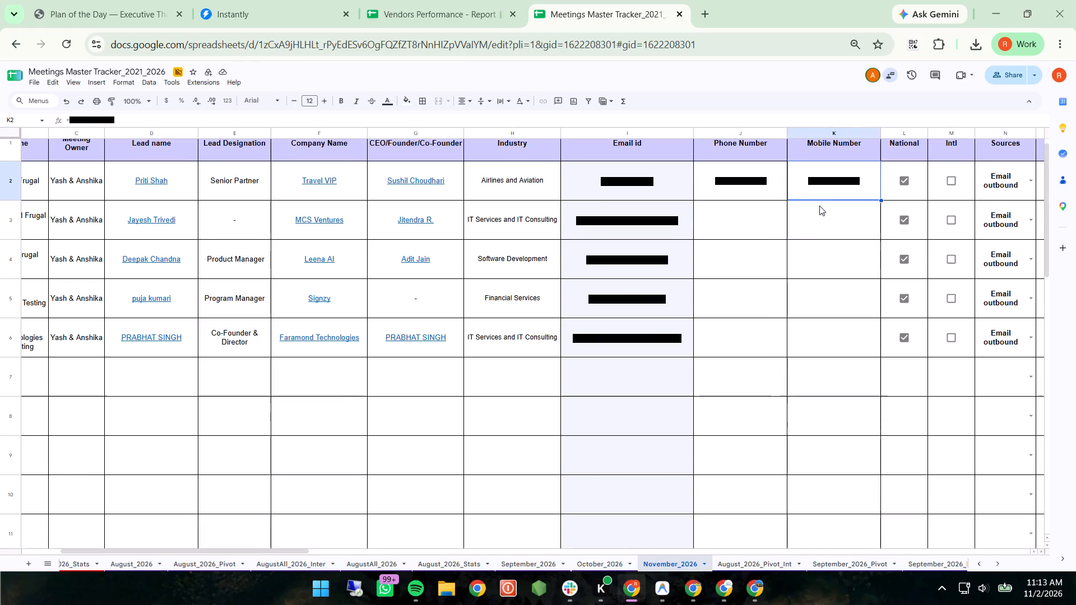
scroll(819, 206, down, 1)
scroll(819, 206, left, 5)
scroll(819, 206, up, 4)
scroll(819, 206, right, 13)
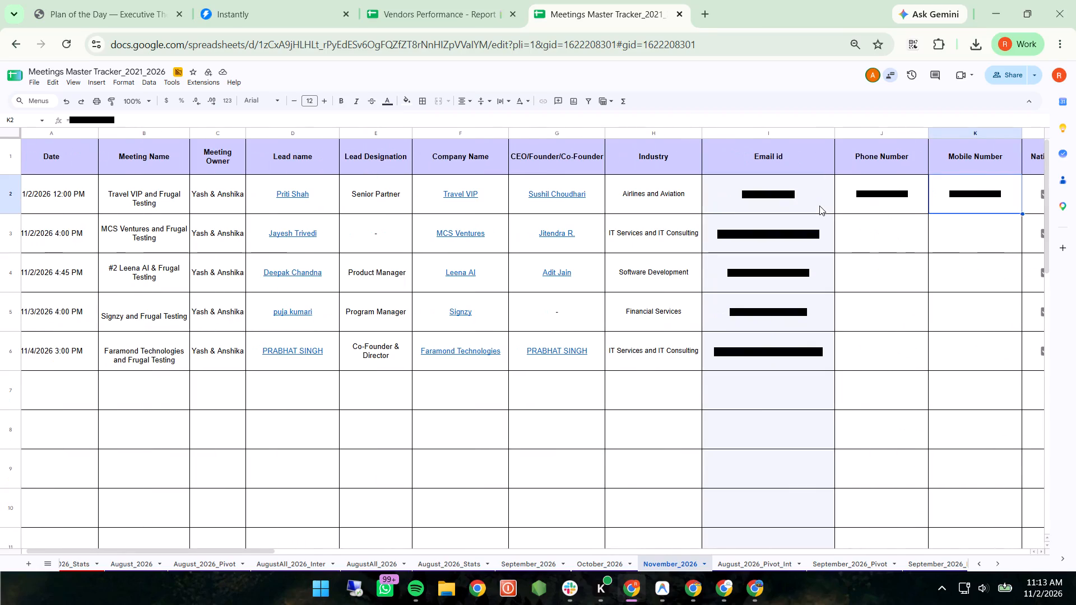
click(544, 391)
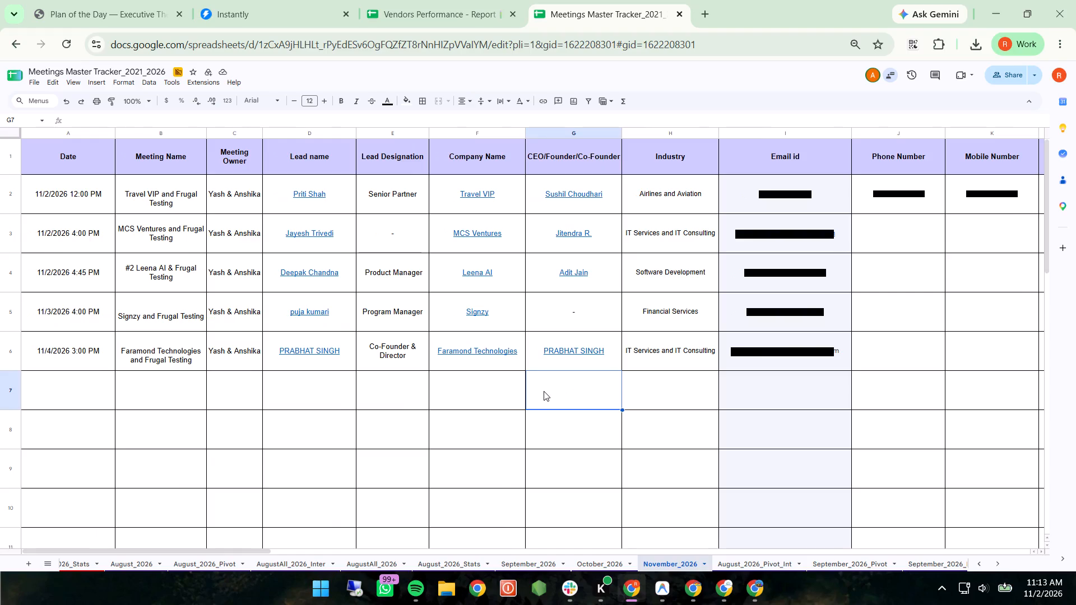
scroll(544, 391, down, 1)
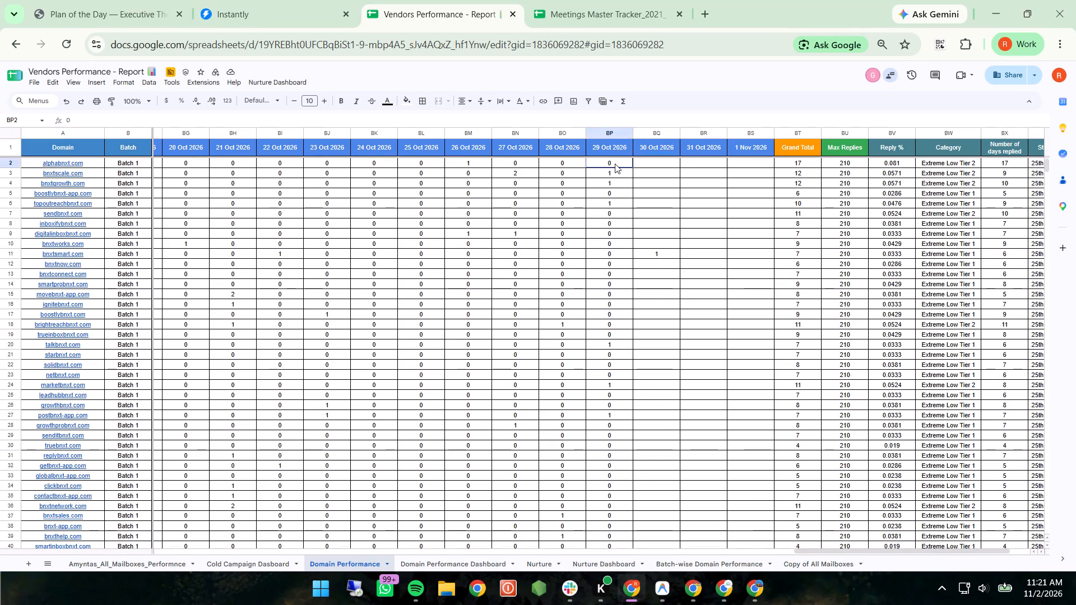
key(ctrl+c)
key(Right)
key(shift+Down)
key(shift+Down)
key(shift+Down)
key(shift+Down)
key(shift+Down)
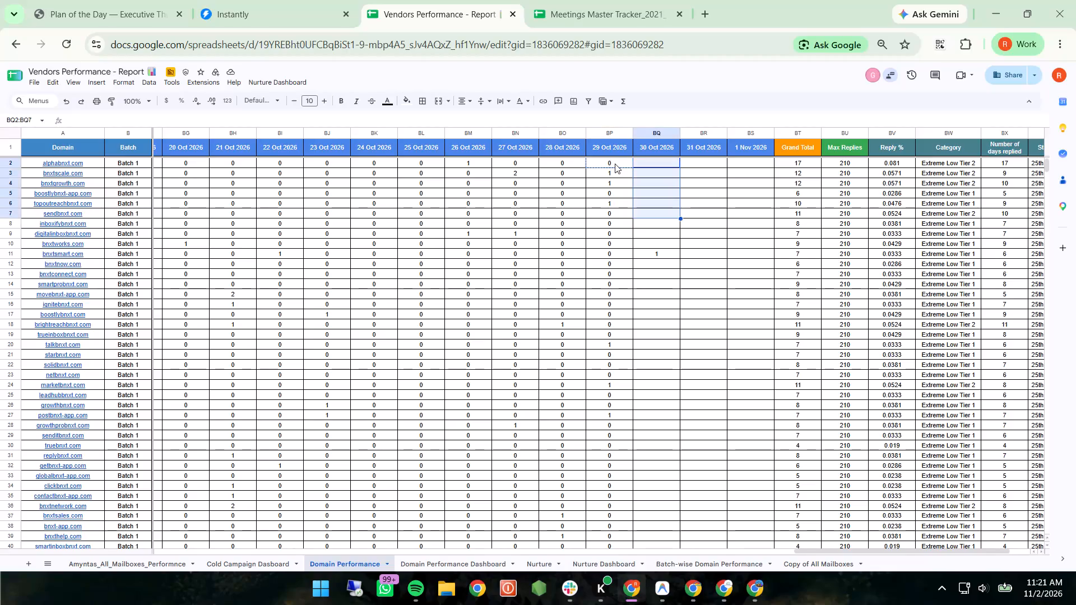
key(shift+Down)
key(shift+Down)
key(shift+Down)
key(ctrl+v)
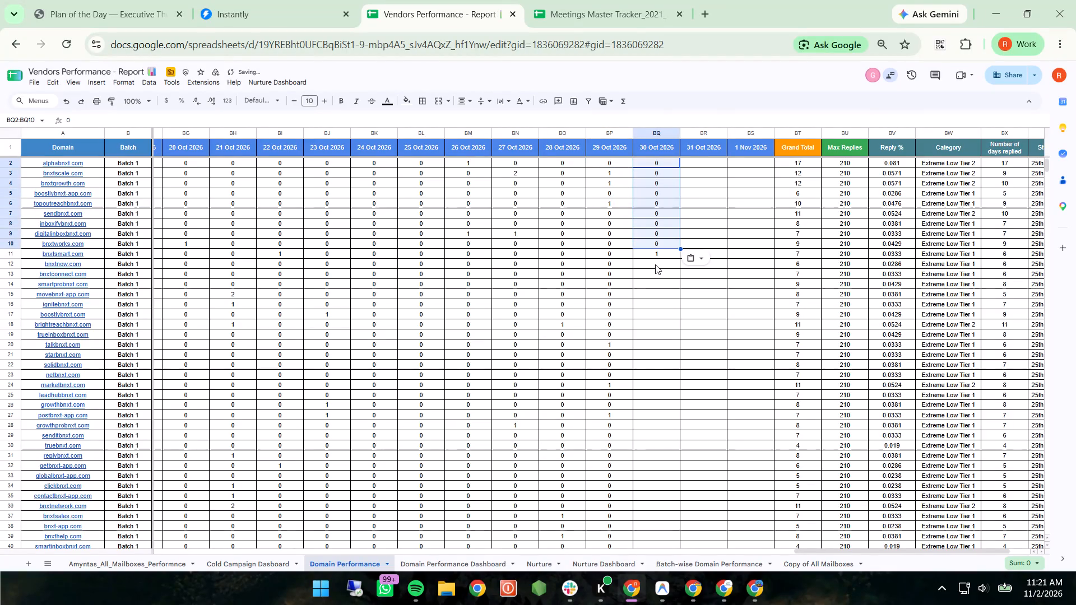
Fill the blank 30 Oct 2026 cells from bnxtnow.com (row 12) through sendprobnxt.com (row 60) with the copied 0.
click(655, 267)
key(shift+Down)
key(shift+Down)
key(shift+Down)
key(shift+Down)
key(shift+Down)
key(shift+Down)
key(shift+Down)
key(shift+Down)
key(shift+Down)
key(shift+Down)
key(shift+Down)
key(shift+Down)
key(shift+Down)
key(shift+Down)
key(shift+Down)
key(shift+Down)
key(shift+Down)
key(shift+Down)
key(shift+Down)
key(shift+Down)
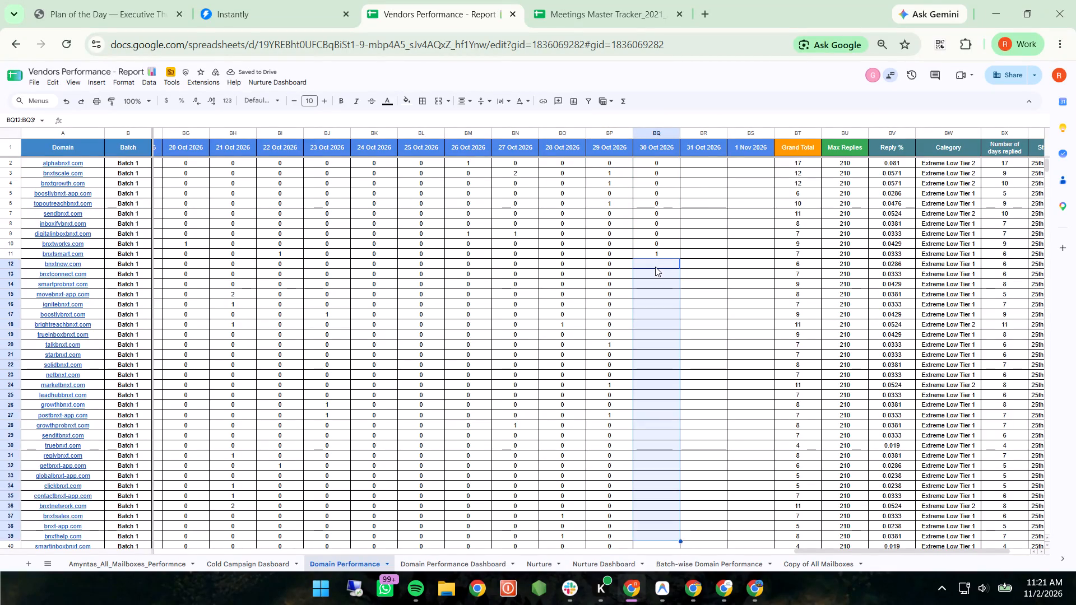
key(shift+Up)
key(shift+Up)
key(shift+Up)
key(shift+Up)
key(shift+Up)
key(shift+Up)
key(shift+Up)
key(shift+Up)
key(shift+Up)
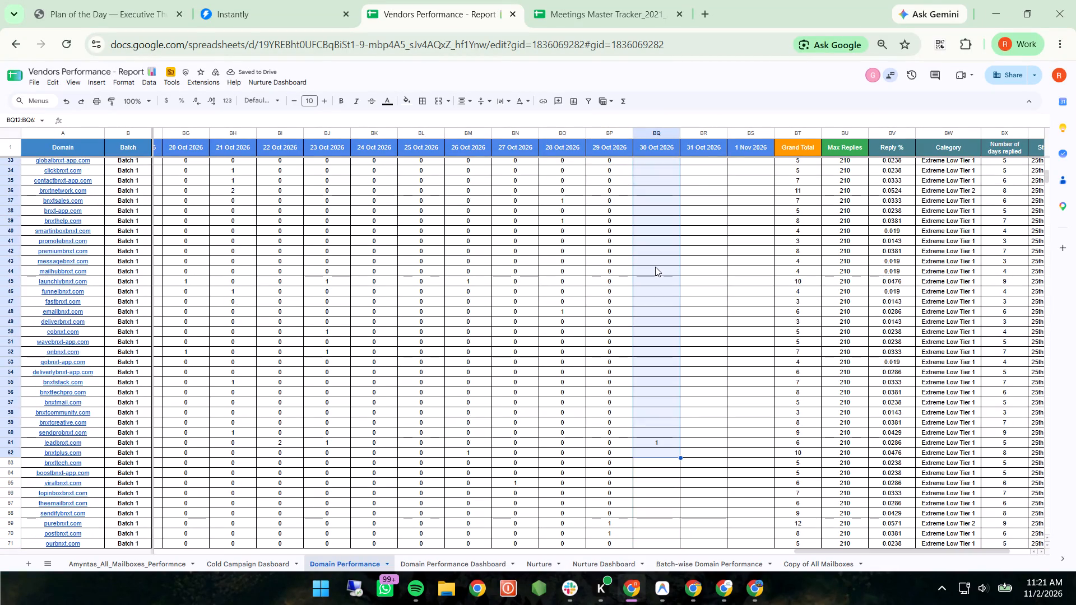
key(shift+Up)
key(shift+Up)
key(ctrl+v)
Fill the blank 30 Oct 2026 cells from bnxtplus.com (row 62) through peakbnxt-app.com (row 81) with the copied 0.
scroll(655, 267, down, 1)
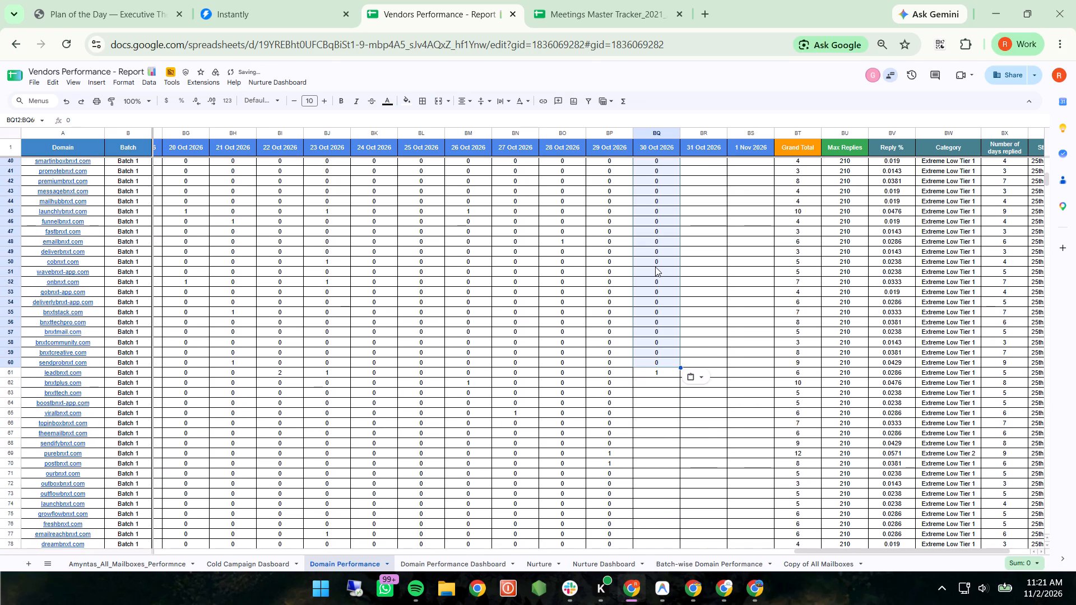
click(663, 378)
scroll(663, 378, down, 1)
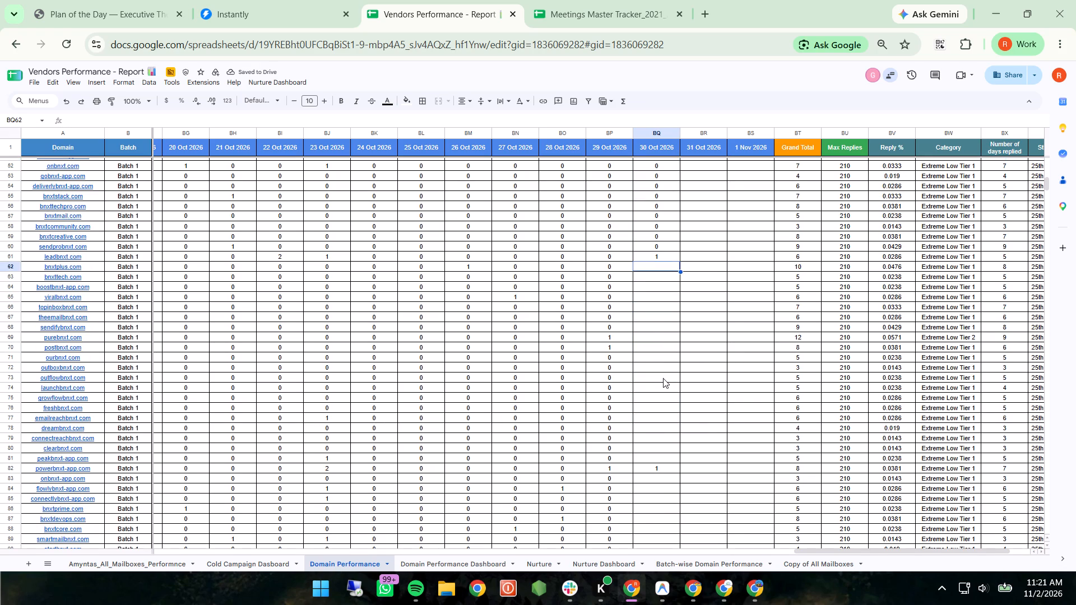
key(shift+Down)
key(shift+Down)
key(shift+Down)
key(shift+Down)
key(shift+Down)
key(shift+Down)
key(shift+Down)
key(shift+Down)
key(shift+Down)
key(shift+Down)
key(shift+Down)
key(shift+Down)
key(shift+Down)
key(shift+Down)
key(shift+Down)
key(shift+Down)
key(shift+Down)
key(shift+Down)
key(shift+Down)
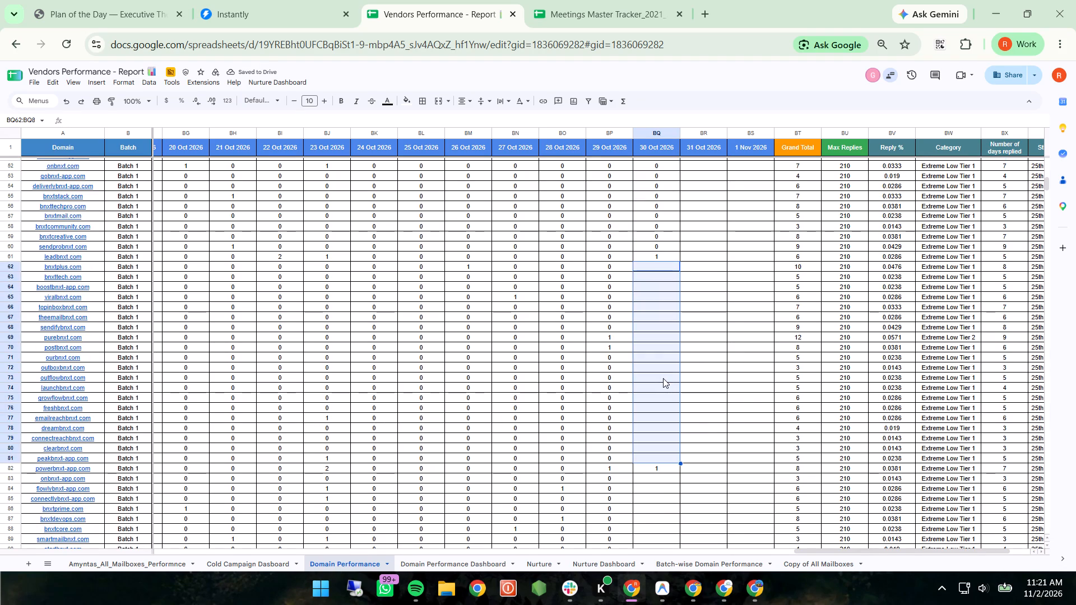
key(ctrl+v)
Fill the blank 30 Oct 2026 cells from onbnxt-app.com (row 83) through frugaltestingpro.com (row 124) with the copied 0.
scroll(663, 378, down, 3)
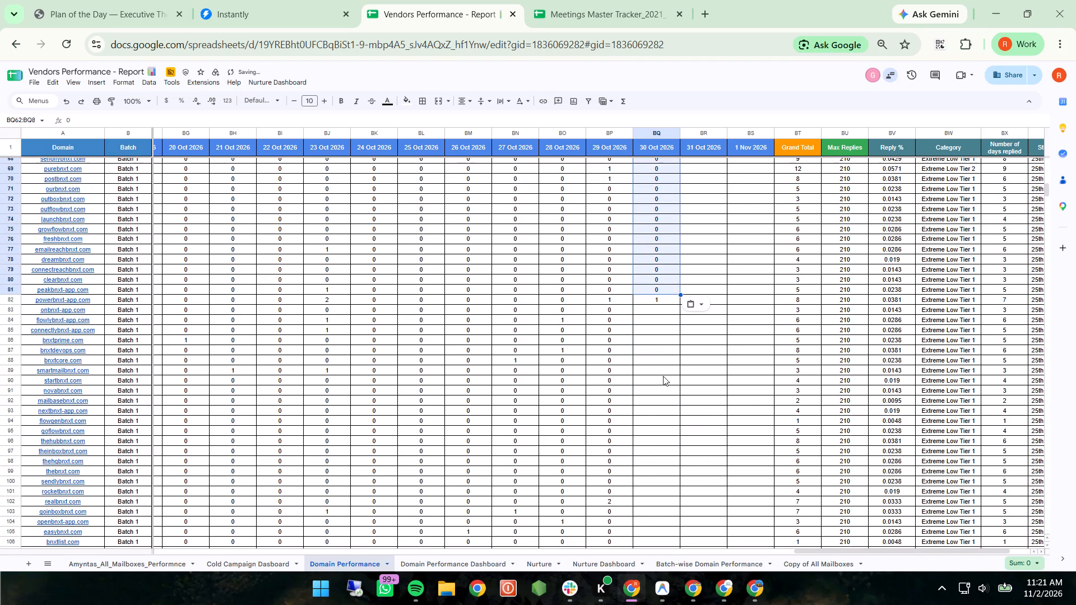
click(662, 313)
key(shift+Down)
key(shift+Down)
key(shift+Down)
key(shift+Down)
key(shift+Down)
key(shift+Down)
key(shift+Down)
key(shift+Down)
key(shift+Down)
key(shift+Down)
key(shift+Down)
key(shift+Down)
key(shift+Down)
key(shift+Down)
key(shift+Down)
key(shift+Down)
key(shift+Down)
key(shift+Down)
key(shift+Down)
key(shift+Down)
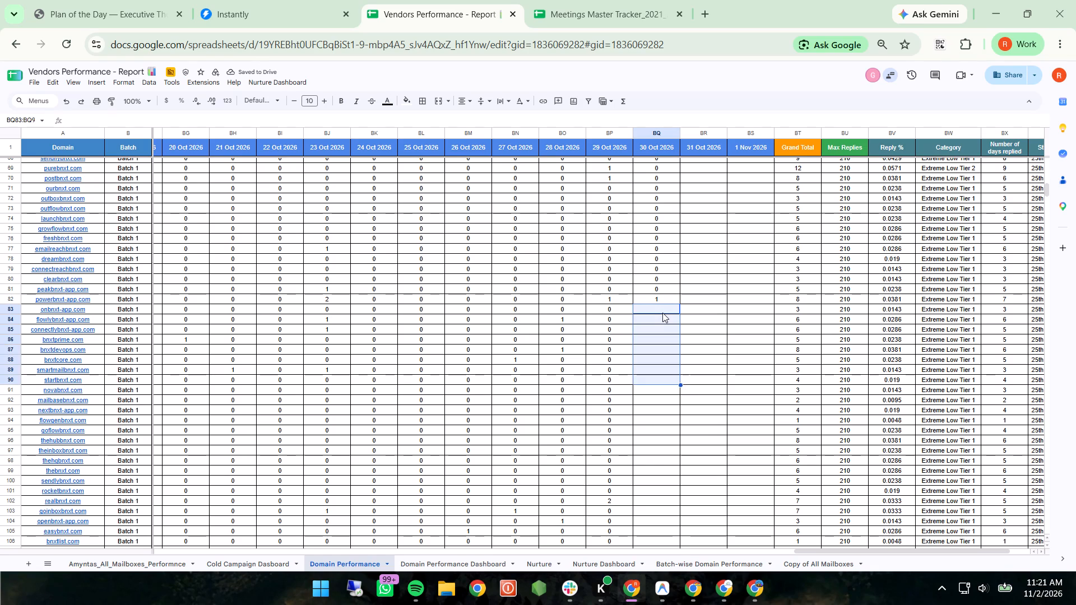
key(shift+Up)
key(shift+Up)
key(shift+Up)
key(shift+Up)
key(shift+Up)
key(shift+Up)
key(shift+Up)
key(shift+Up)
key(shift+Up)
key(shift+Up)
key(shift+Up)
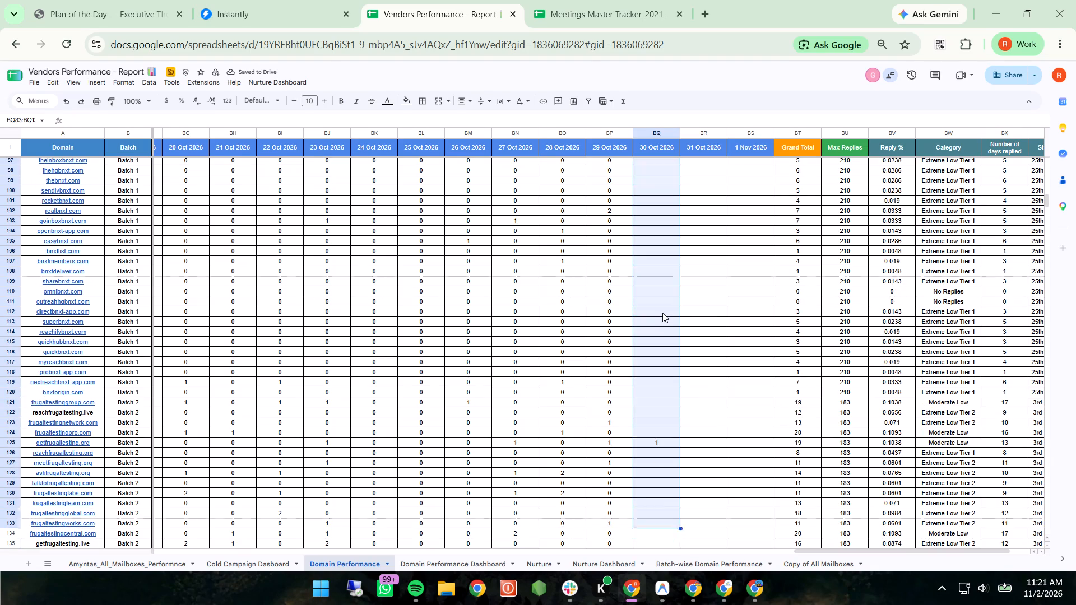
key(shift+Down)
key(shift+Up)
key(ctrl+v)
Fill the blank 30 Oct 2026 cells from reachfrugaltesting.org (row 126) through askfrugaltesting.com (row 138) with the copied 0.
scroll(662, 313, right, 1)
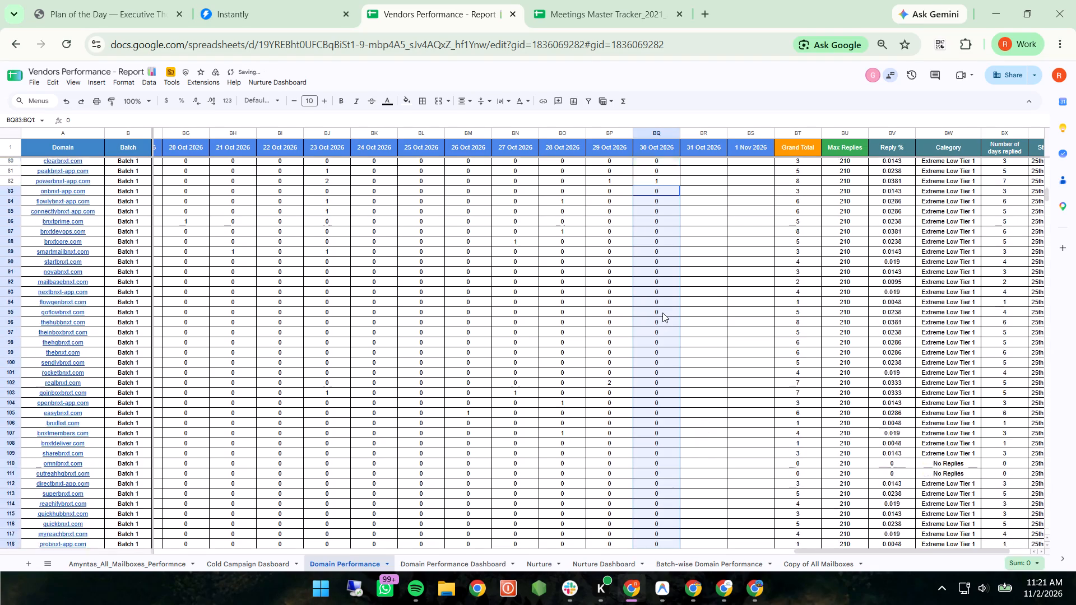
scroll(662, 313, right, 1)
click(661, 406)
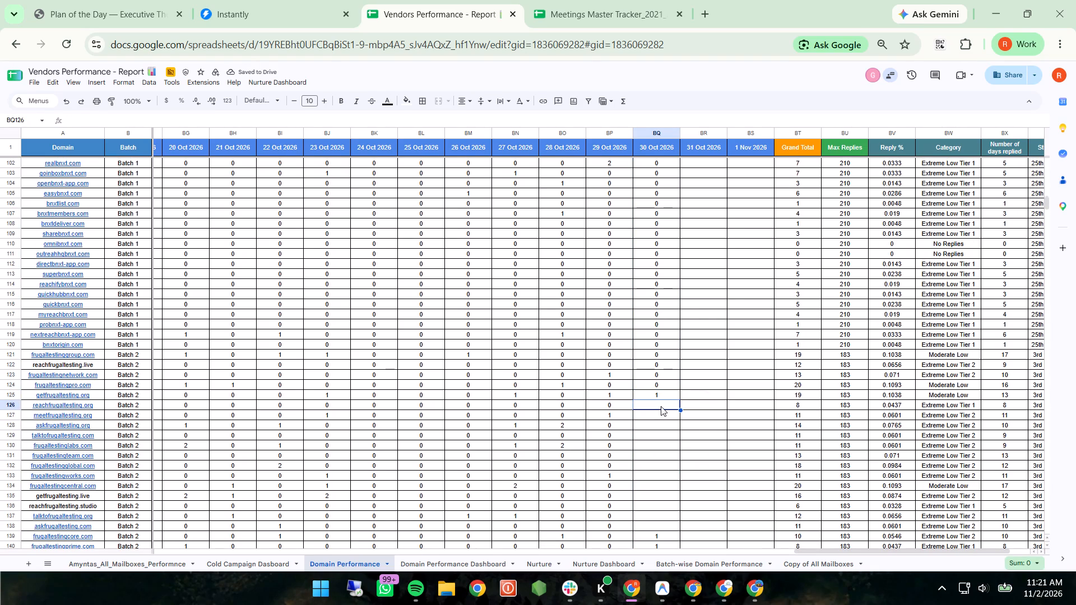
key(shift+Down)
key(shift+Down)
key(shift+Down)
key(shift+Down)
key(shift+Down)
key(shift+Down)
key(shift+Down)
key(shift+Down)
key(shift+Down)
key(shift+Down)
key(shift+Down)
key(shift+Down)
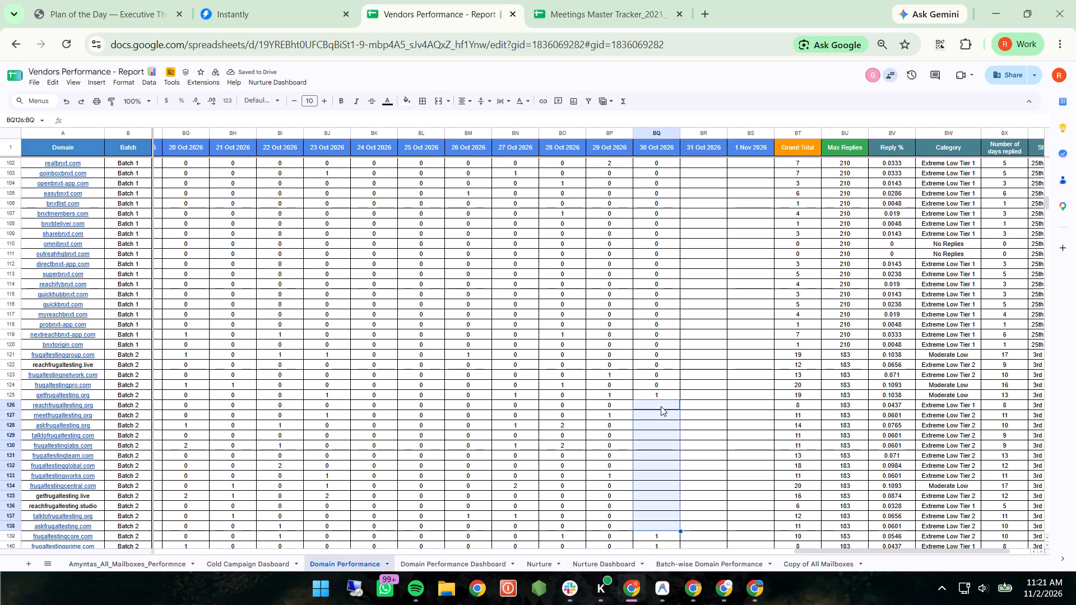
key(ctrl+v)
Fill the remaining blank Batch 2 cells for 30 Oct 2026, rows 141–142 and 144–146, with the copied 0.
scroll(661, 406, down, 3)
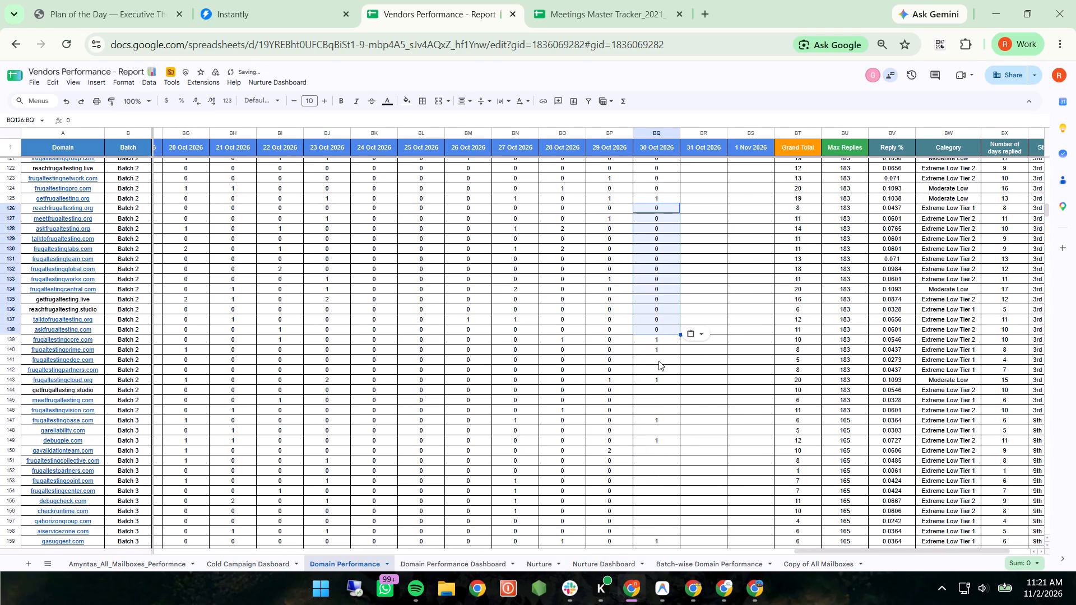
click(658, 361)
key(shift+Down)
key(ctrl+v)
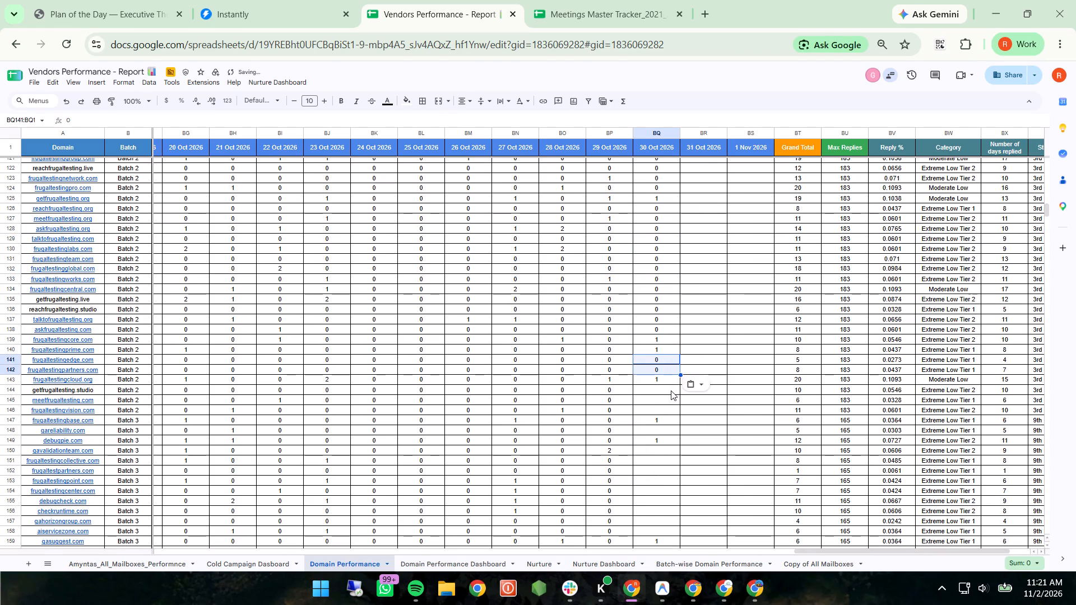
click(671, 390)
key(shift+Down)
key(shift+Down)
key(ctrl+v)
Fill the blank 30 Oct 2026 cells for qareliability.com (row 148) and rows 150 through 158 with the copied 0.
scroll(671, 390, down, 1)
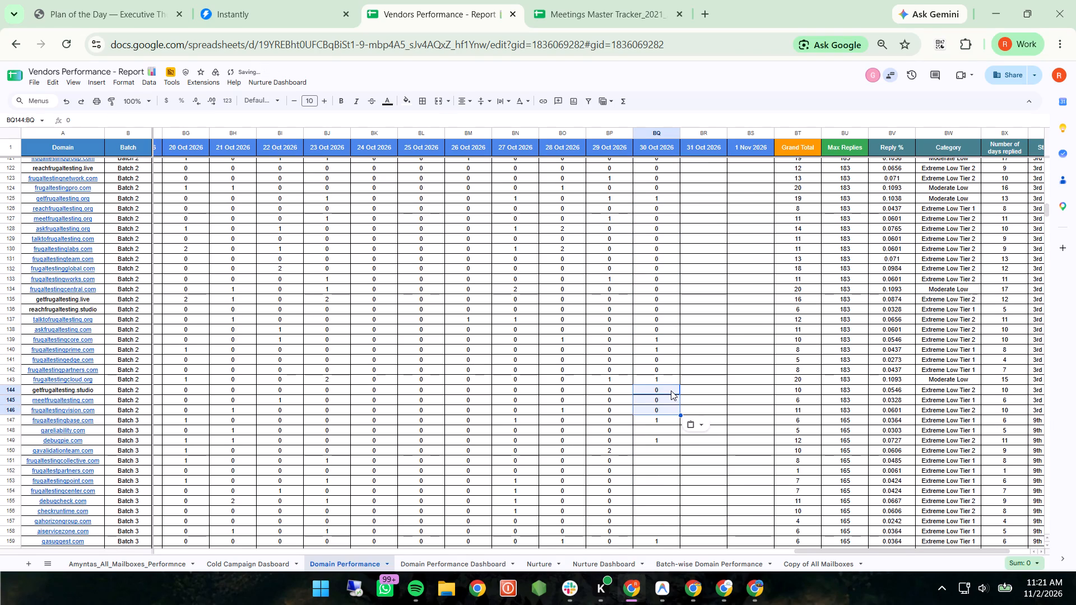
scroll(671, 390, down, 1)
click(662, 346)
key(ctrl+v)
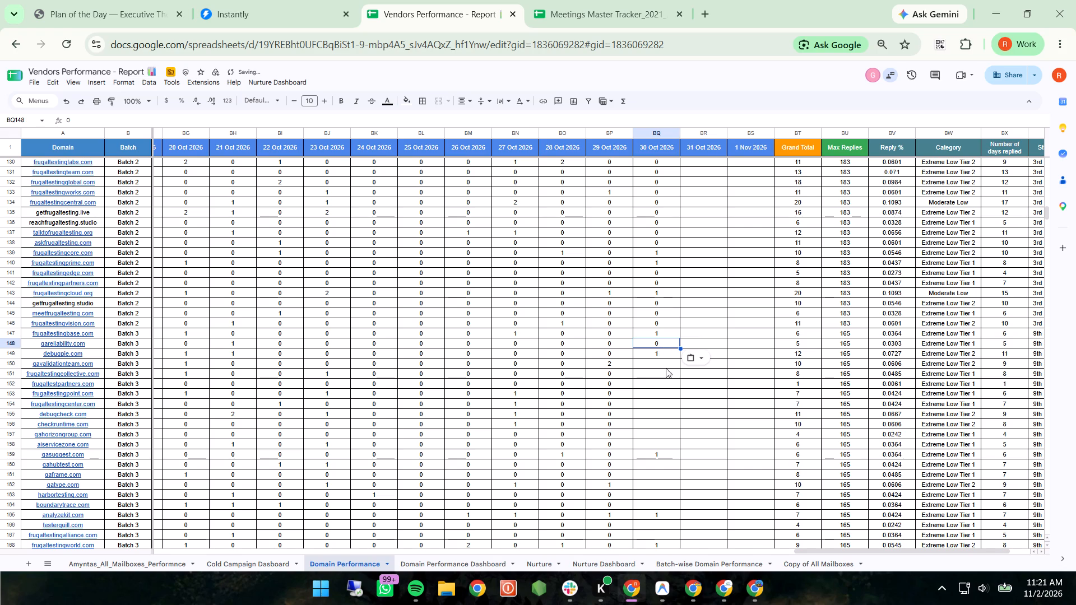
click(666, 373)
key(Up)
key(shift+Down)
key(shift+Down)
key(shift+Down)
key(shift+Down)
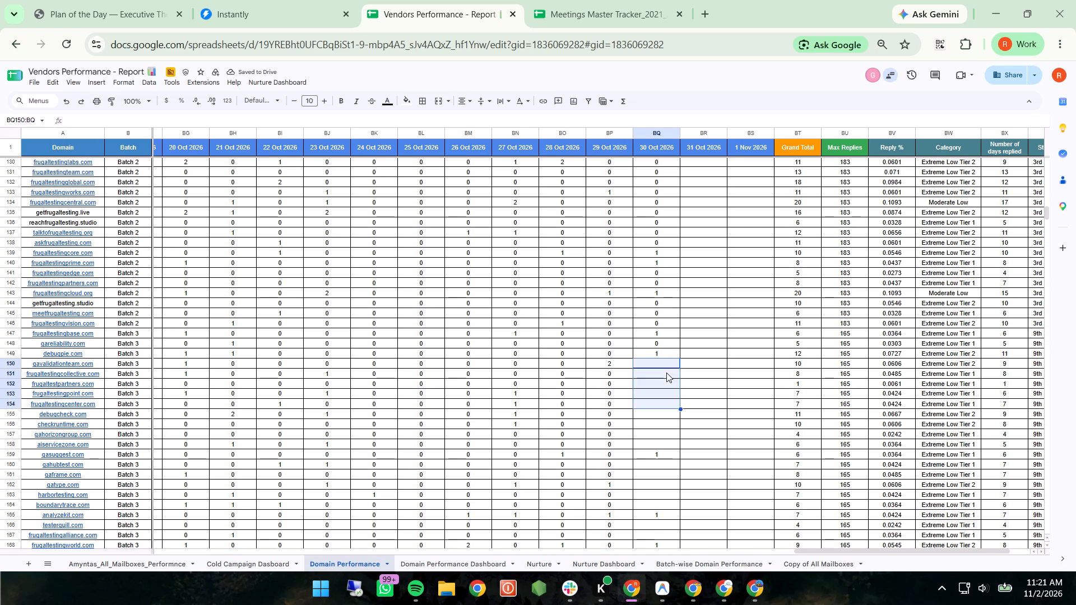
key(shift+Down)
key(shift+Down)
key(shift+Down)
key(shift+Down)
key(ctrl+v)
Fill the blank 30 Oct 2026 cells in rows 160–164, rows 166–167 and row 169 with the copied 0.
scroll(666, 373, down, 2)
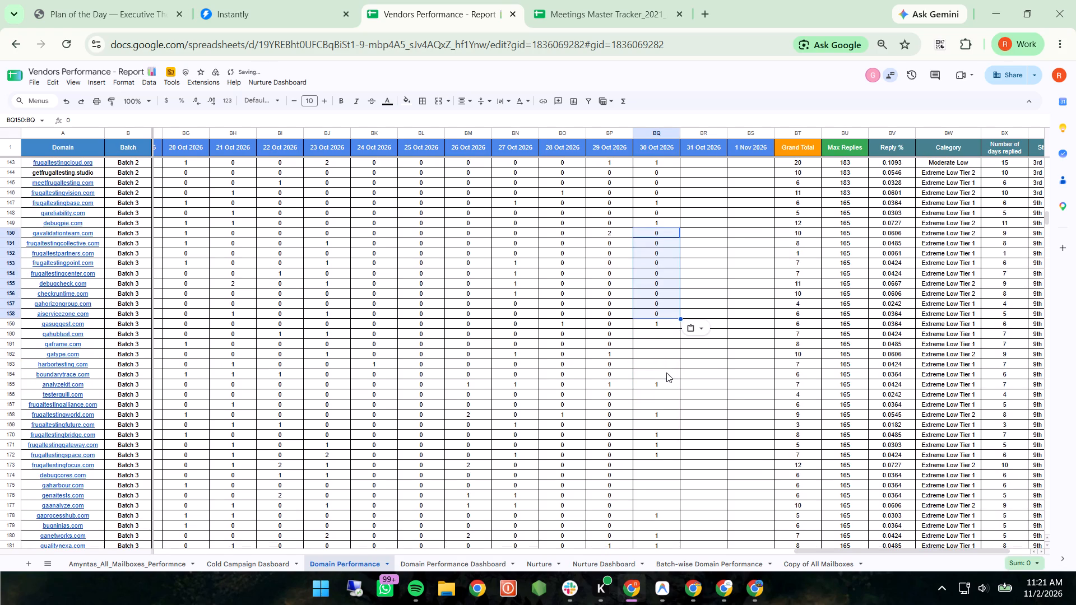
click(661, 338)
key(shift+Down)
key(shift+Down)
key(shift+Down)
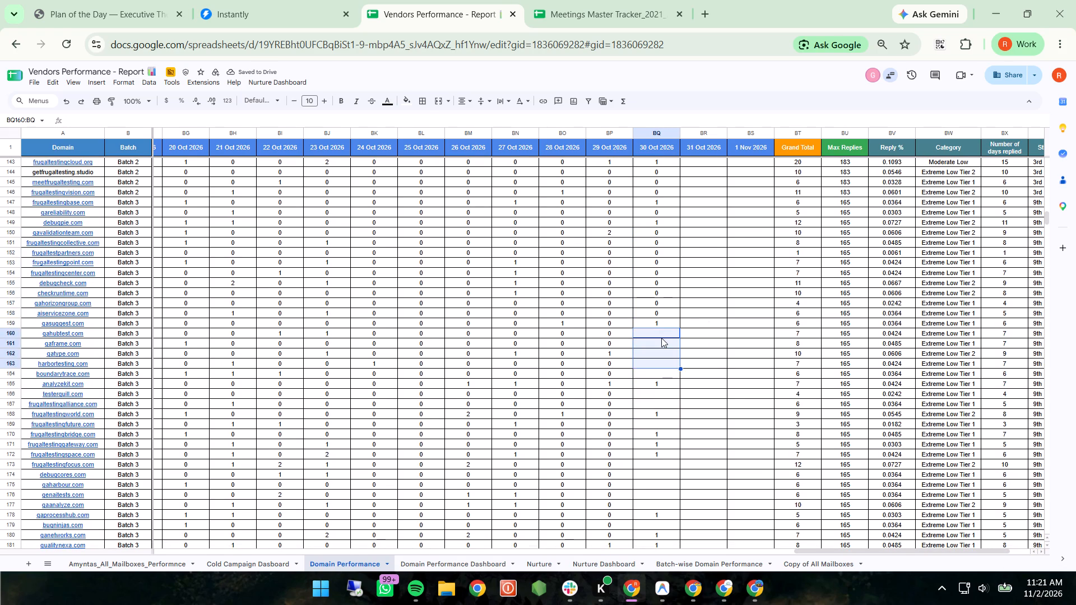
key(shift+Down)
key(ctrl+v)
scroll(661, 338, down, 2)
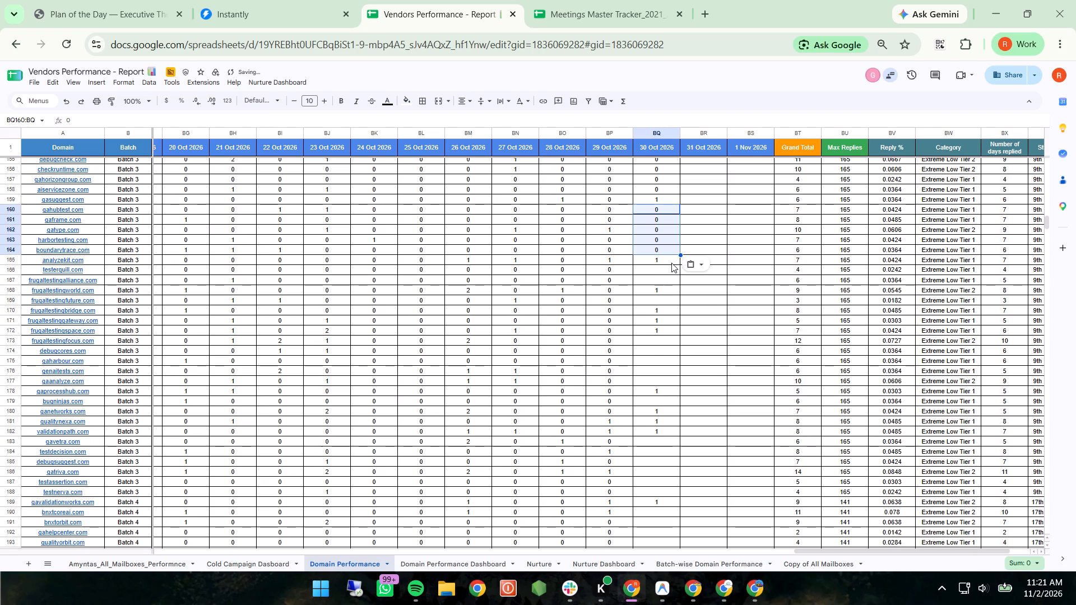
click(667, 271)
key(shift+Down)
key(ctrl+v)
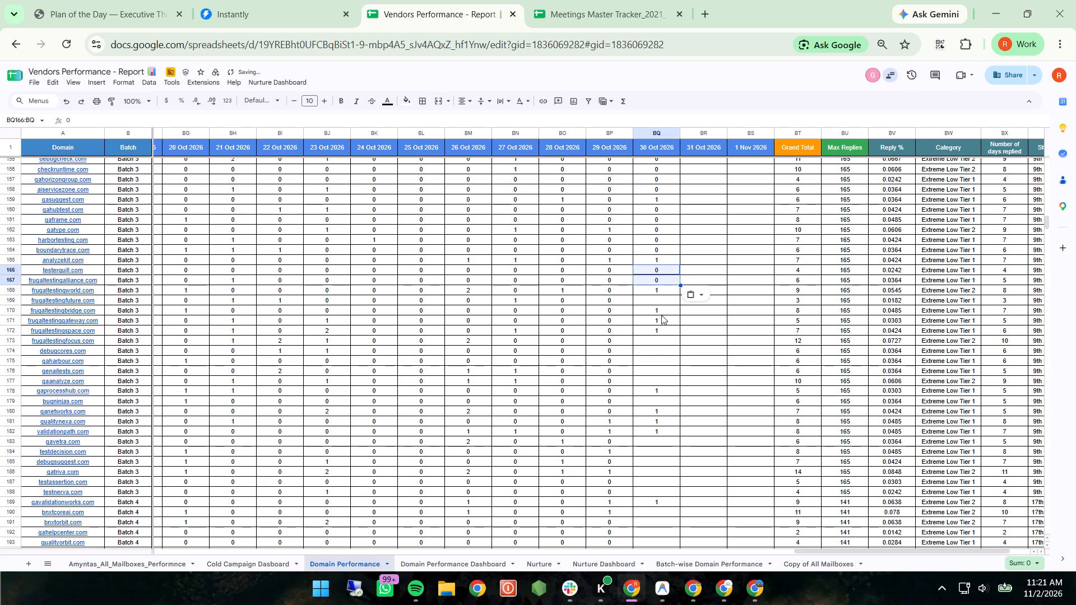
click(660, 299)
key(ctrl+v)
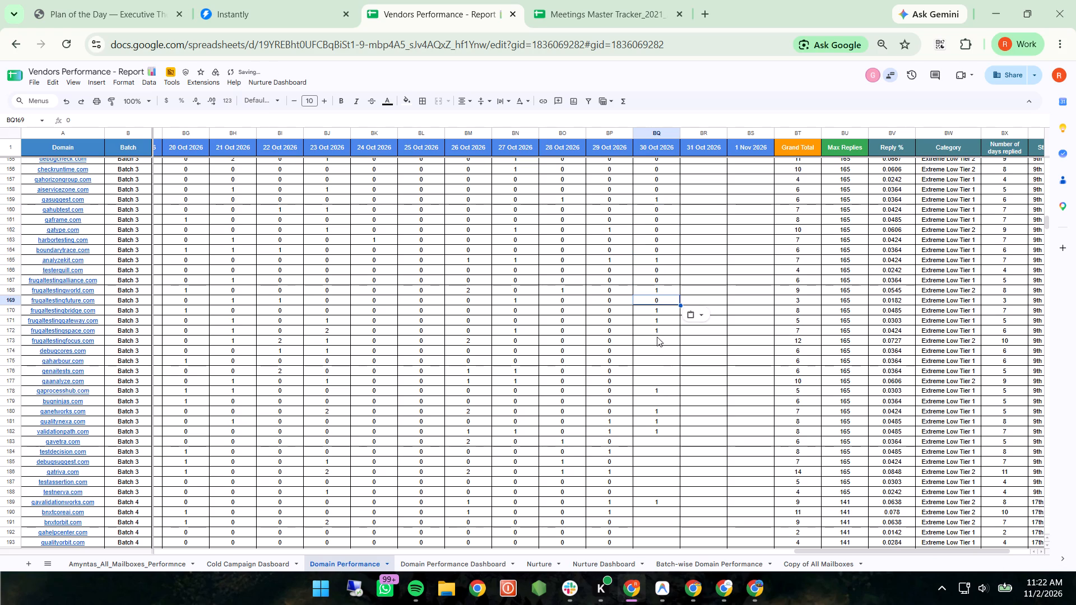
Fill the remaining blank Batch 3 cells for 30 Oct 2026, rows 173–177, 179 and 183–188, with the copied 0.
click(657, 337)
key(shift+Down)
key(shift+Down)
key(shift+Down)
key(shift+Down)
key(ctrl+v)
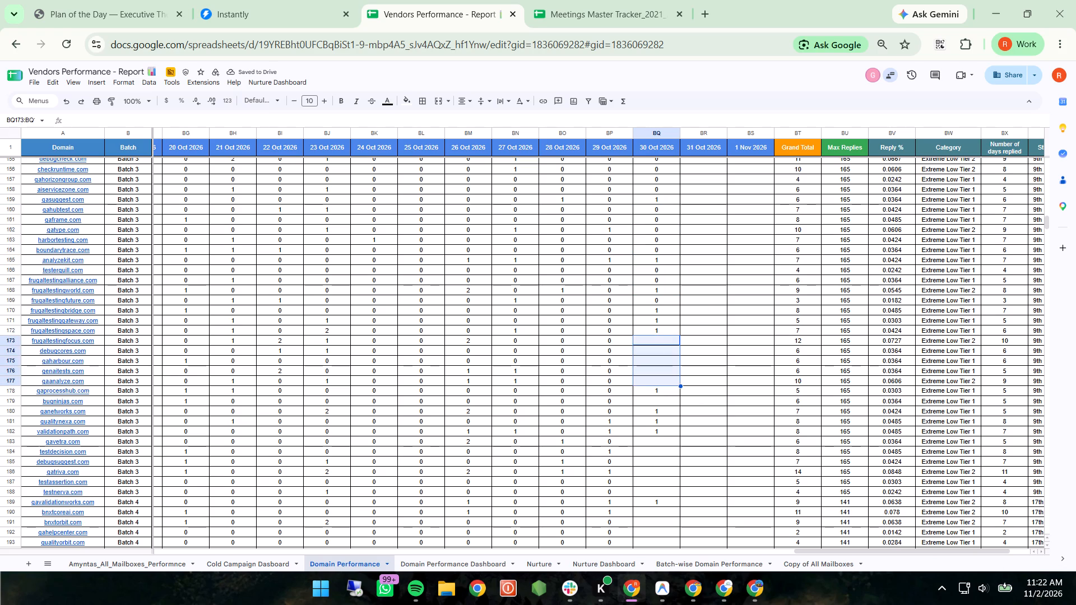
click(664, 401)
key(ctrl+v)
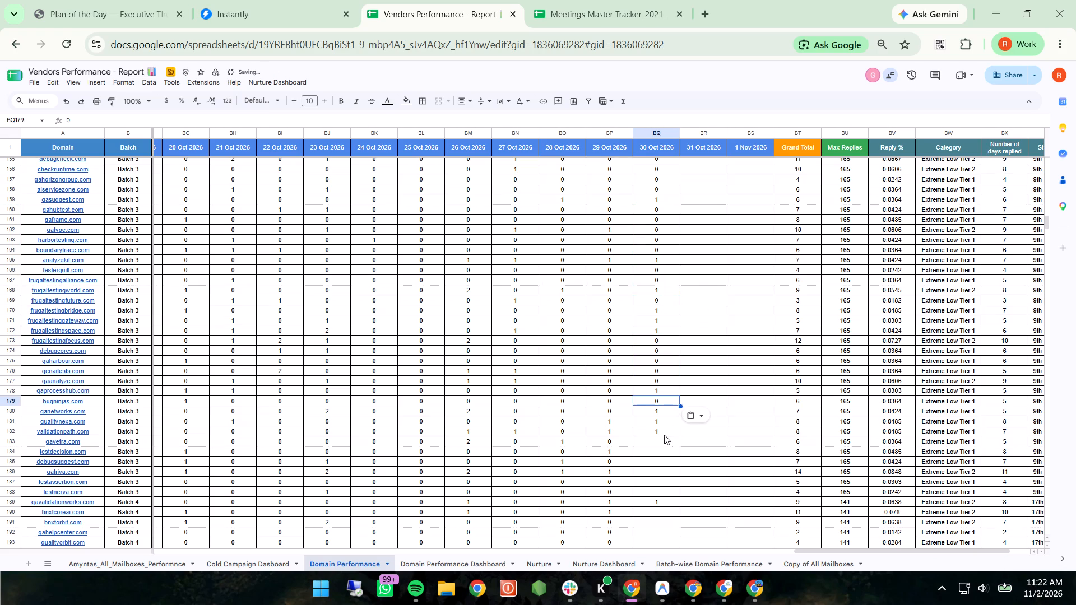
click(658, 443)
key(shift+Down)
key(shift+Down)
key(shift+Down)
key(shift+Down)
key(shift+Down)
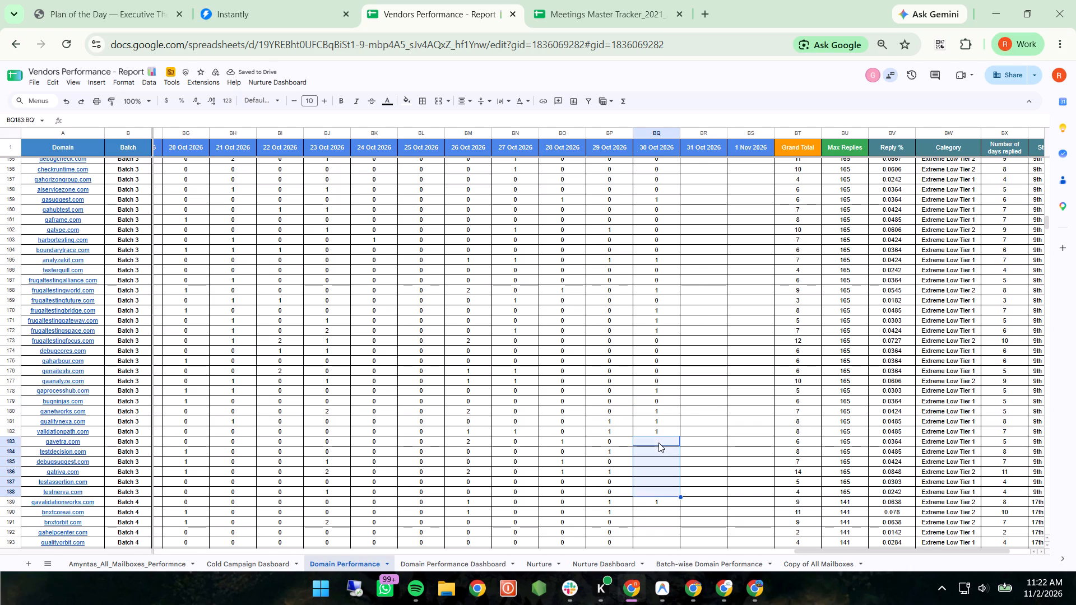
key(ctrl+v)
Fill the blank 30 Oct 2026 cells from bnxtcoreai.com (row 190) through bnxtfusion.com (row 216) with the copied 0.
scroll(658, 443, down, 2)
click(660, 348)
scroll(660, 348, down, 1)
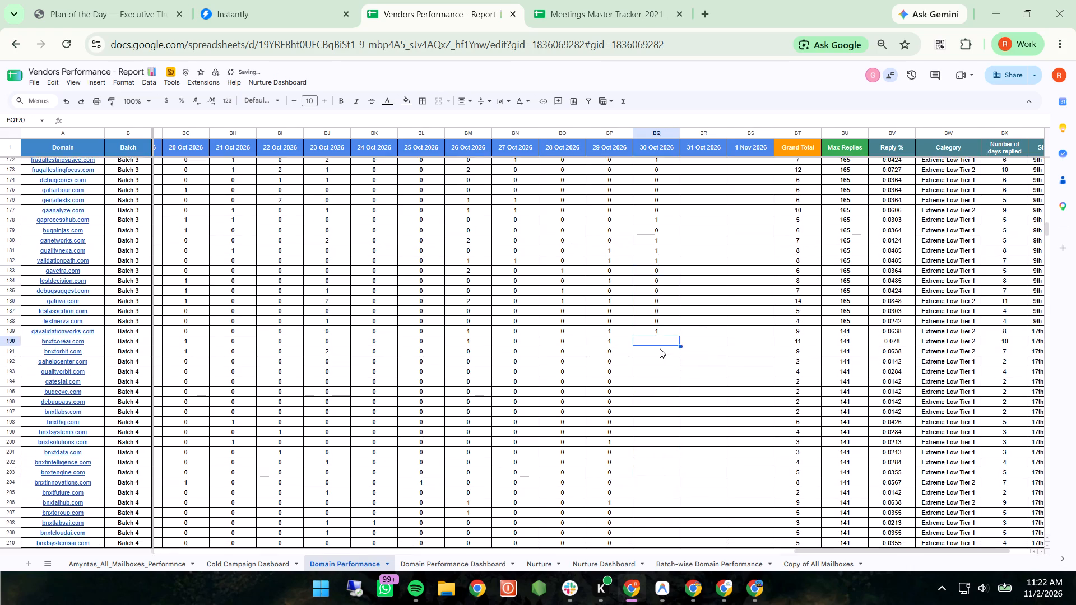
scroll(660, 348, down, 1)
key(shift+Down)
key(shift+Down)
key(shift+Down)
key(shift+Down)
key(shift+Down)
key(shift+Down)
key(shift+Down)
key(shift+Down)
key(shift+Down)
key(shift+Down)
key(shift+Down)
key(shift+Down)
key(shift+Down)
key(shift+Down)
key(shift+Down)
key(shift+Down)
key(shift+Down)
key(shift+Down)
key(shift+Down)
key(shift+Down)
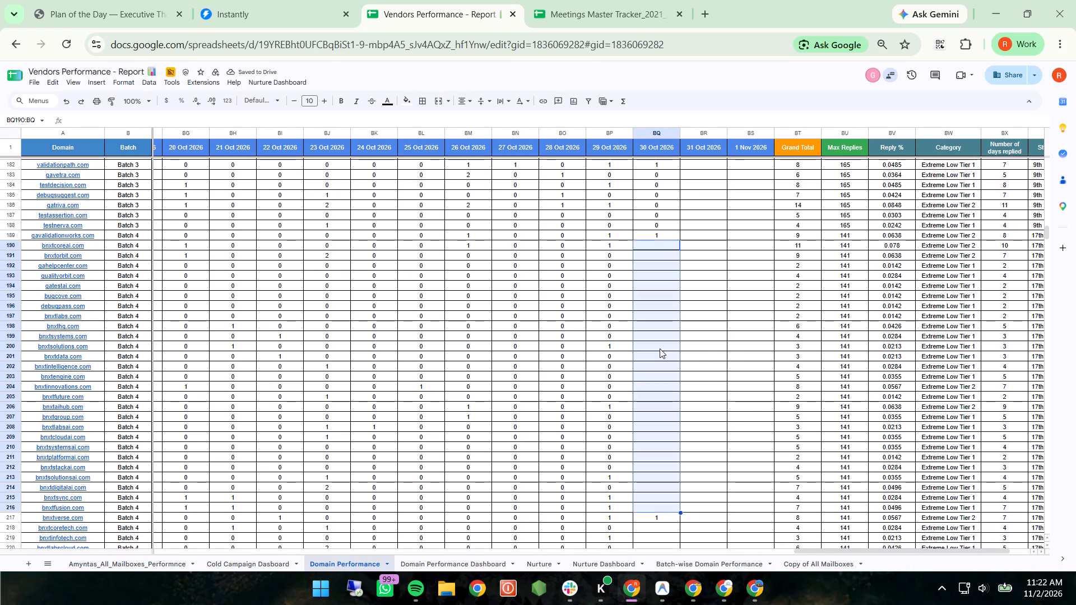
key(shift+Up)
key(shift+Up)
key(ctrl+v)
Fill the blank 30 Oct 2026 cells in rows 218–228, row 230 and rows 232–235 with the copied 0.
scroll(660, 348, down, 4)
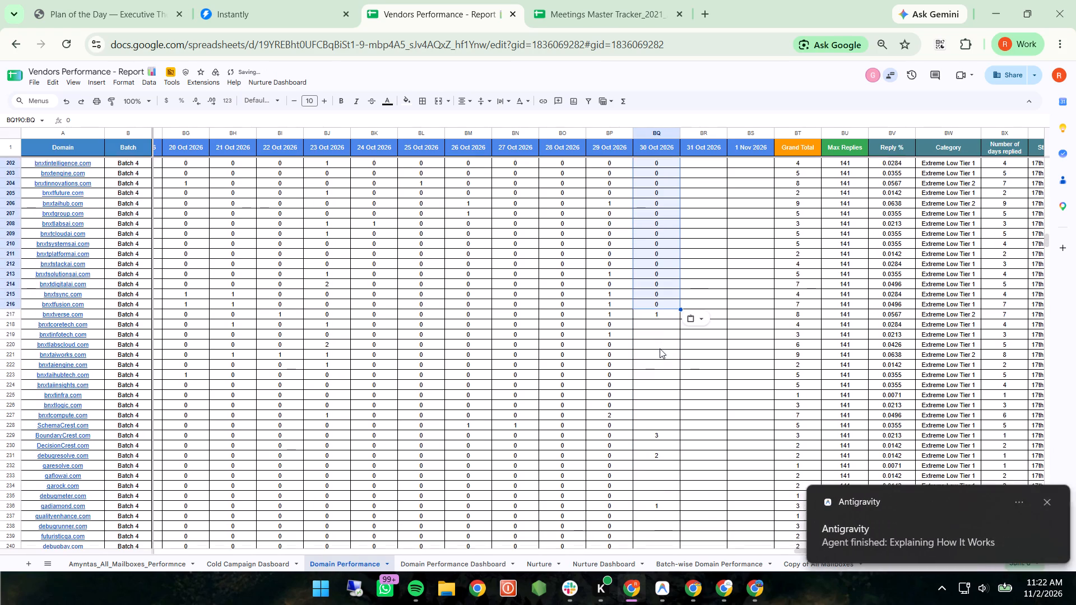
click(660, 322)
key(ctrl+shift+Down)
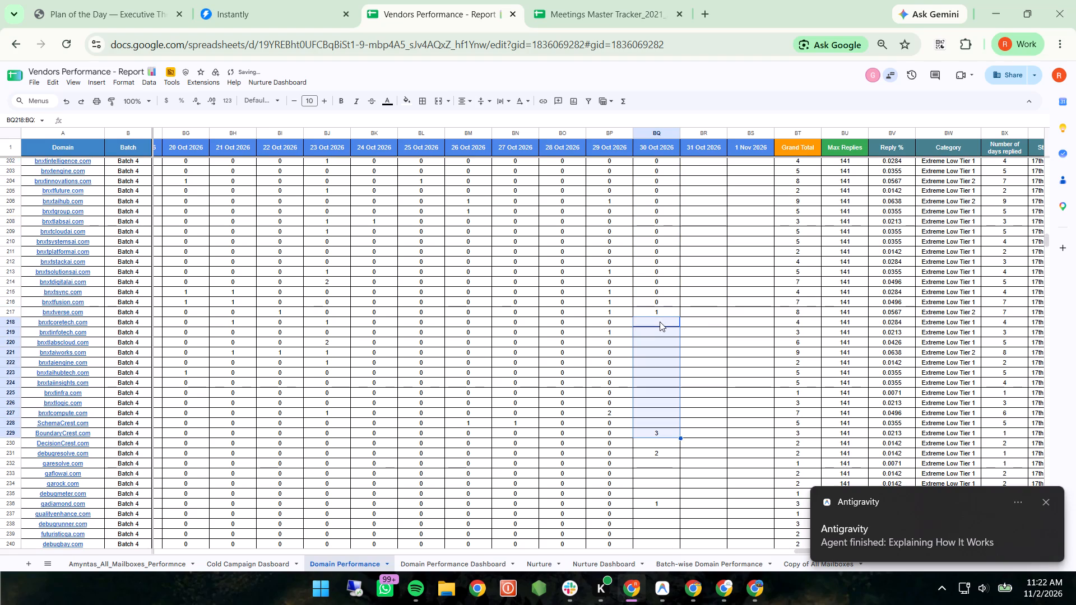
key(shift+Up)
key(ctrl+v)
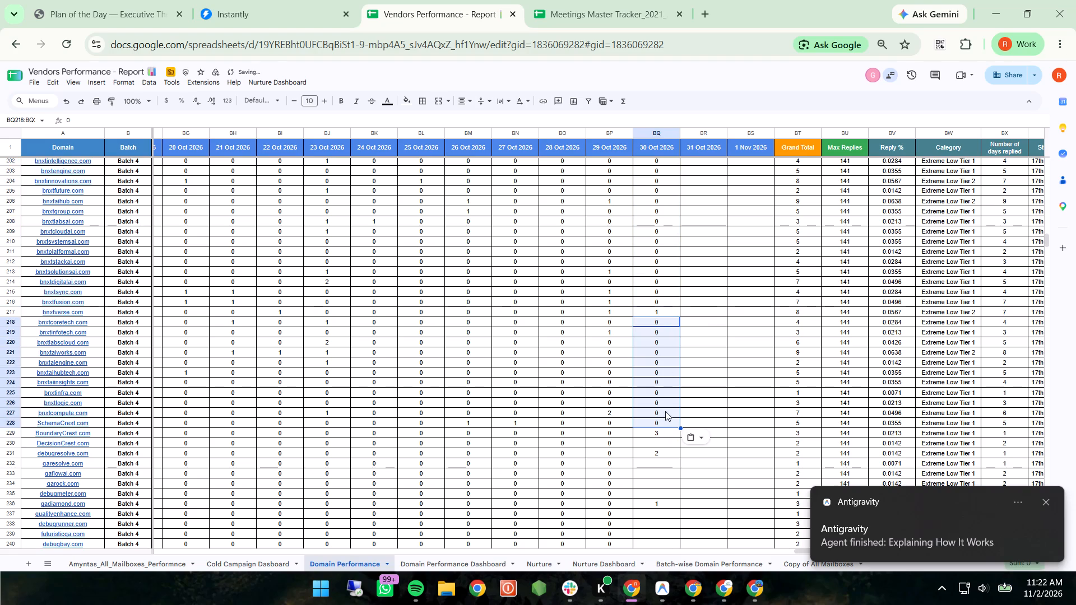
click(657, 440)
key(ctrl+v)
click(661, 462)
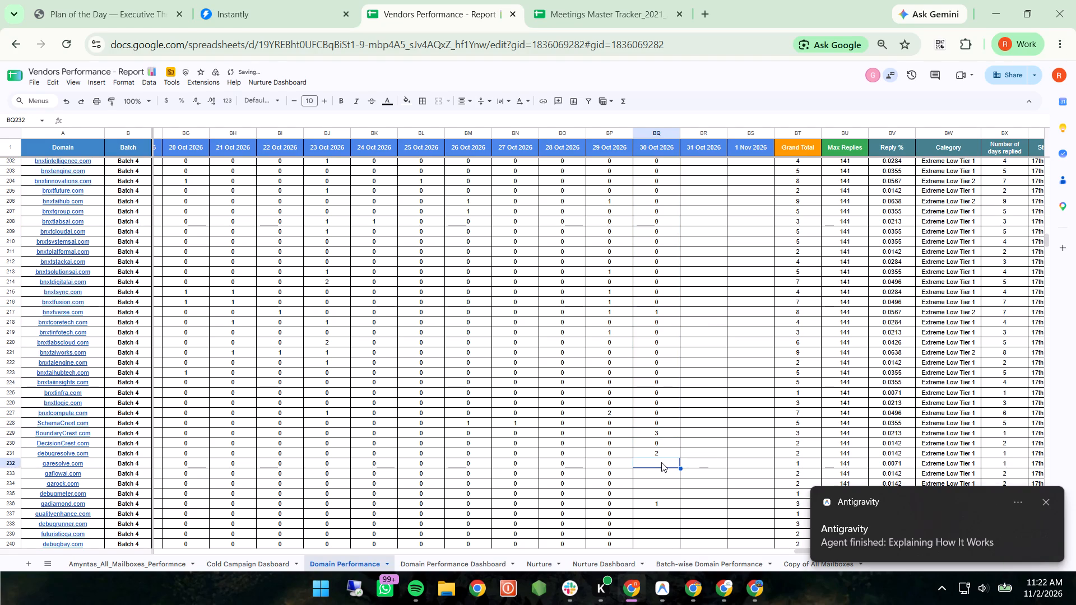
key(shift+Down)
key(shift+Down)
key(shift+Down)
key(shift+Down)
key(shift+Up)
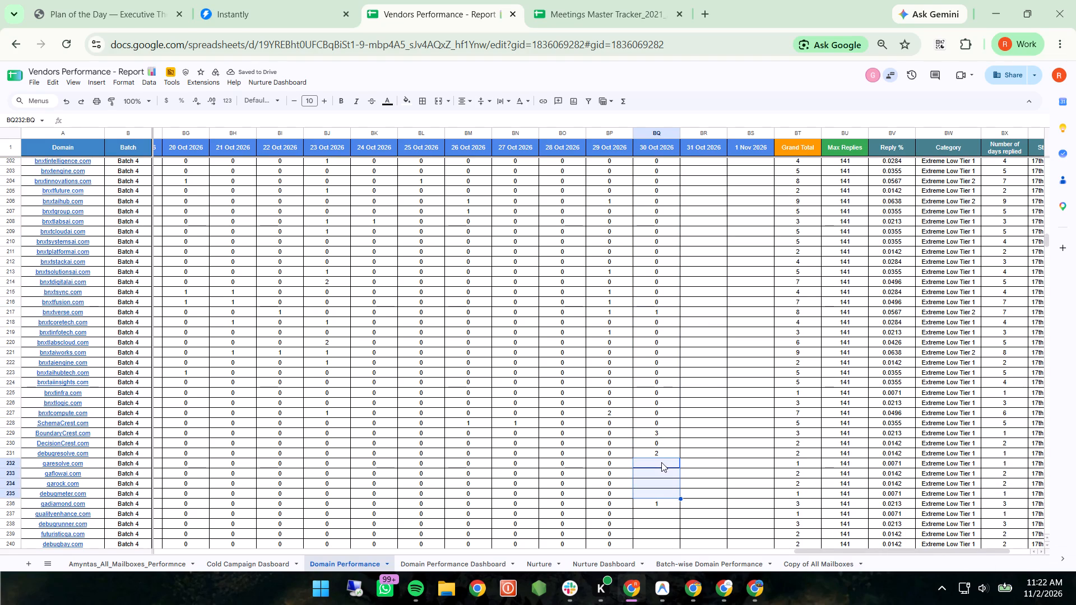
key(ctrl+v)
Fill the blank 30 Oct 2026 cells from qualityenhance.com (row 237) through debugtesthub.com (row 246) with the copied 0.
scroll(661, 462, down, 2)
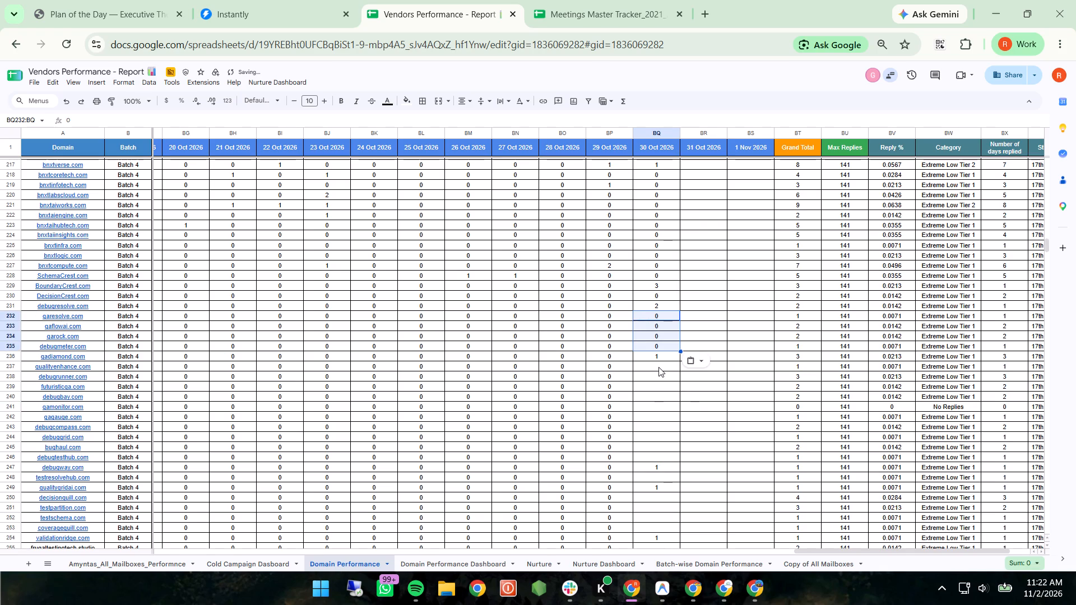
click(658, 367)
key(ctrl+shift+Down)
key(shift+Up)
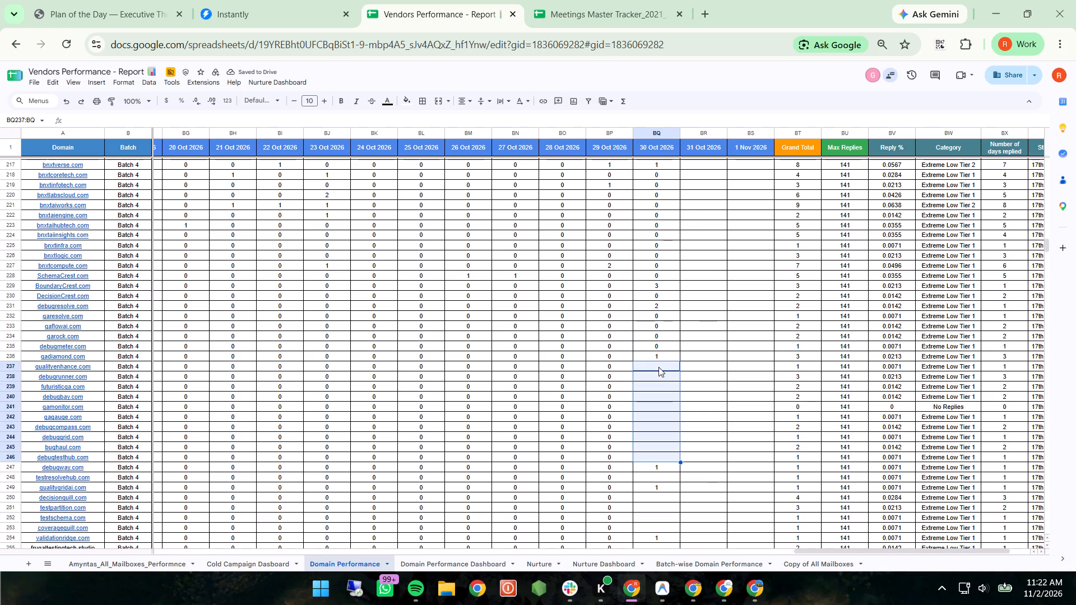
key(ctrl+v)
Fill the last blank 30 Oct 2026 cells, row 248, rows 250–253 and row 255, with the copied 0.
scroll(665, 290, down, 1)
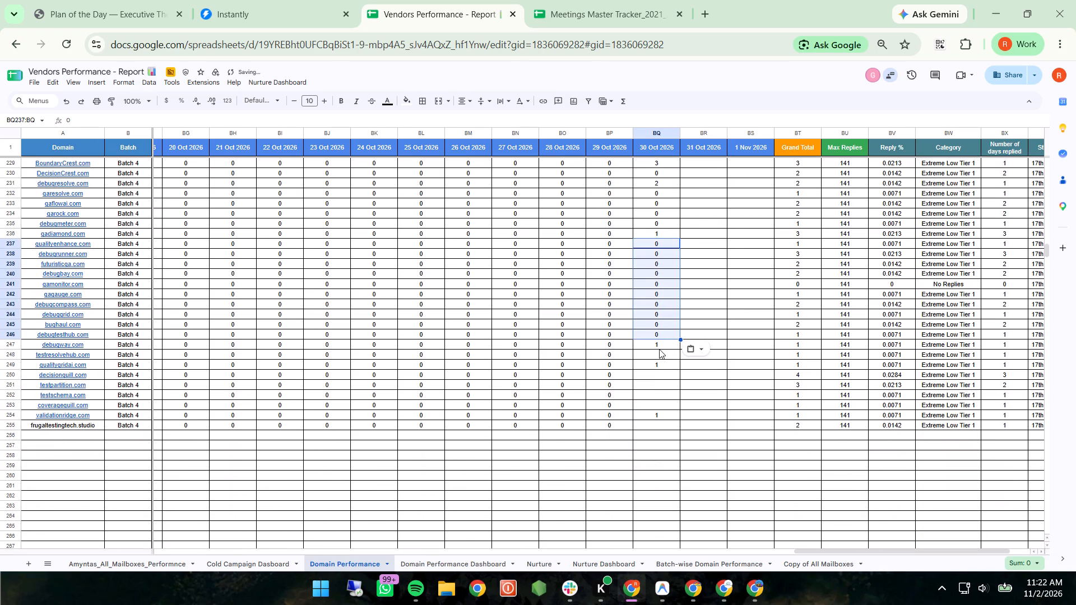
click(657, 352)
key(ctrl+v)
click(660, 374)
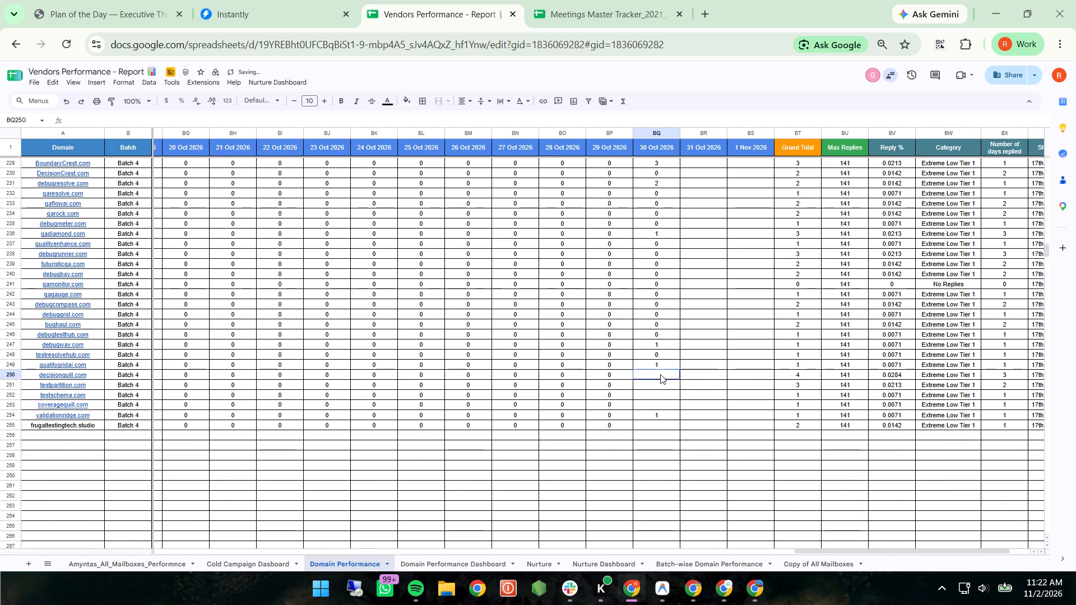
key(shift+Down)
key(shift+Down)
key(shift+Down)
key(shift+Down)
key(shift+Up)
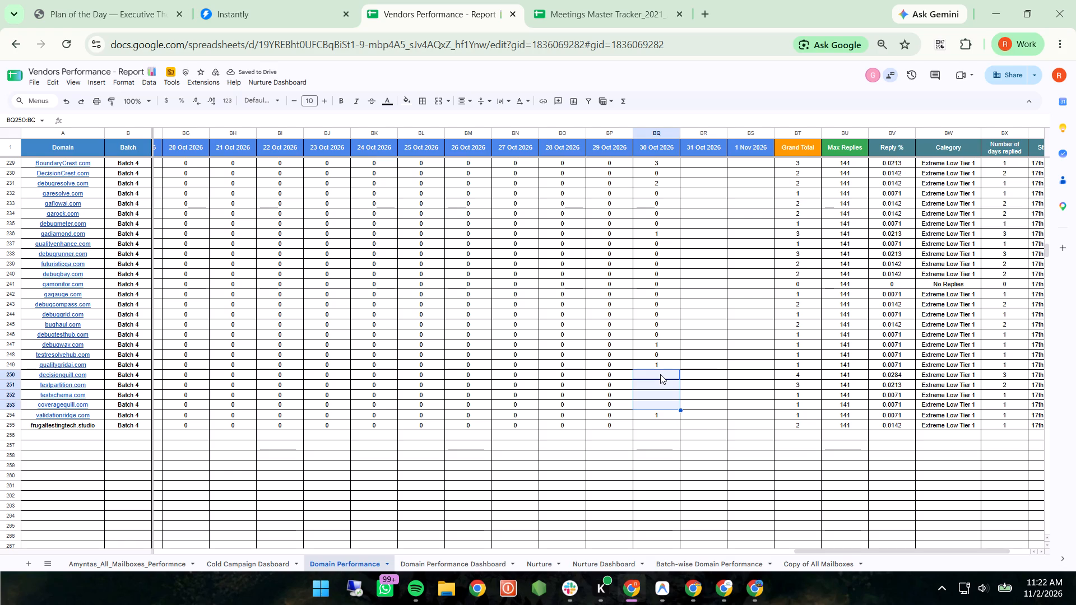
key(ctrl+v)
click(658, 425)
key(ctrl+v)
Check the sum of the 30 Oct 2026 replies from alphabnxt.com down to the last domain.
scroll(658, 425, up, 8)
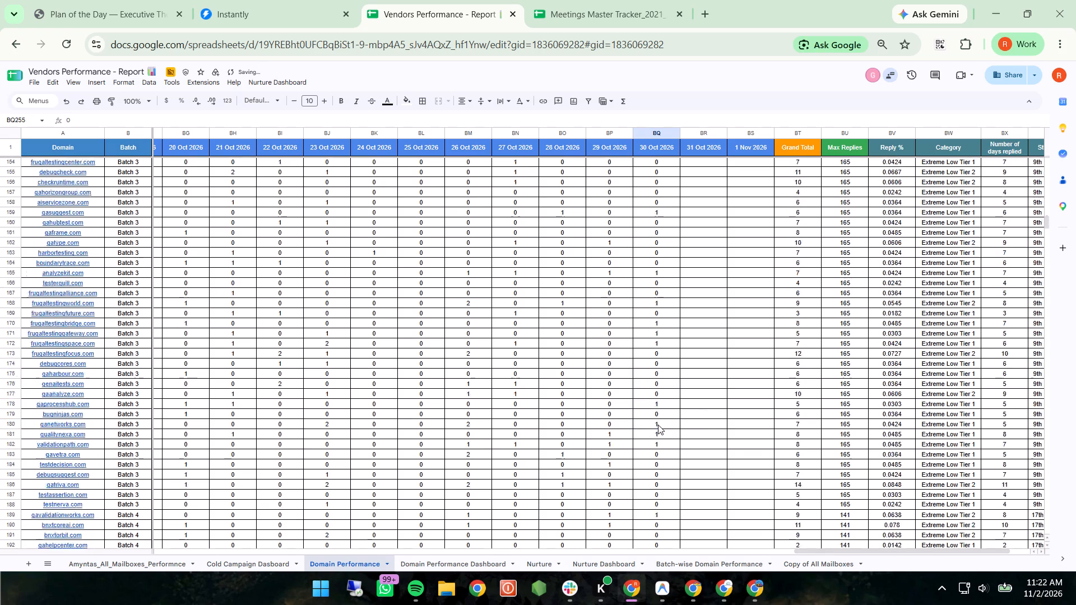
scroll(658, 425, up, 18)
click(664, 162)
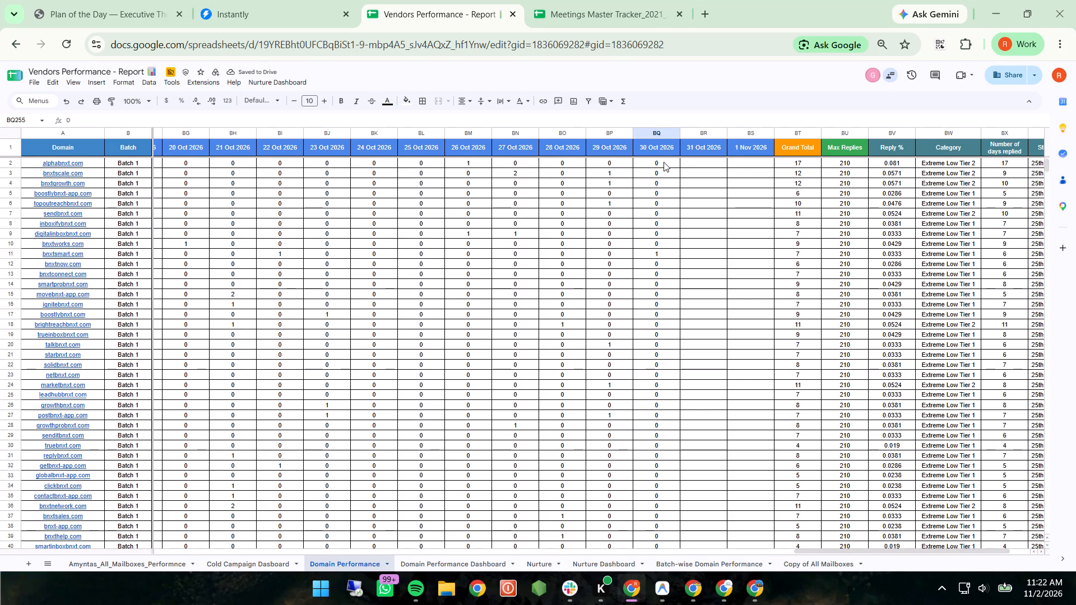
key(ctrl+shift+Left)
click(664, 162)
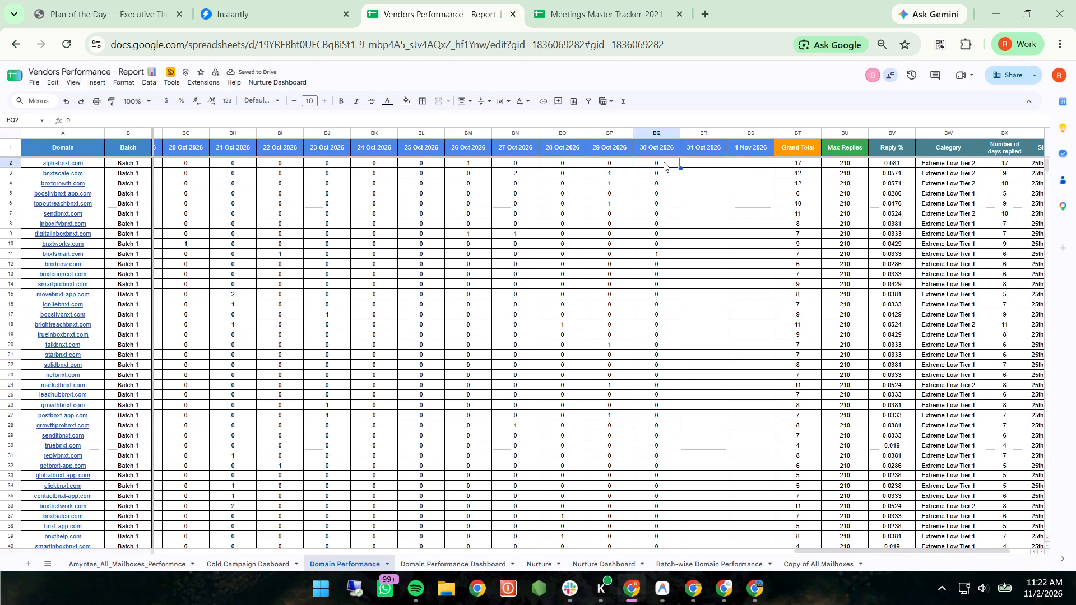
key(ctrl+shift+Down)
scroll(664, 162, up, 17)
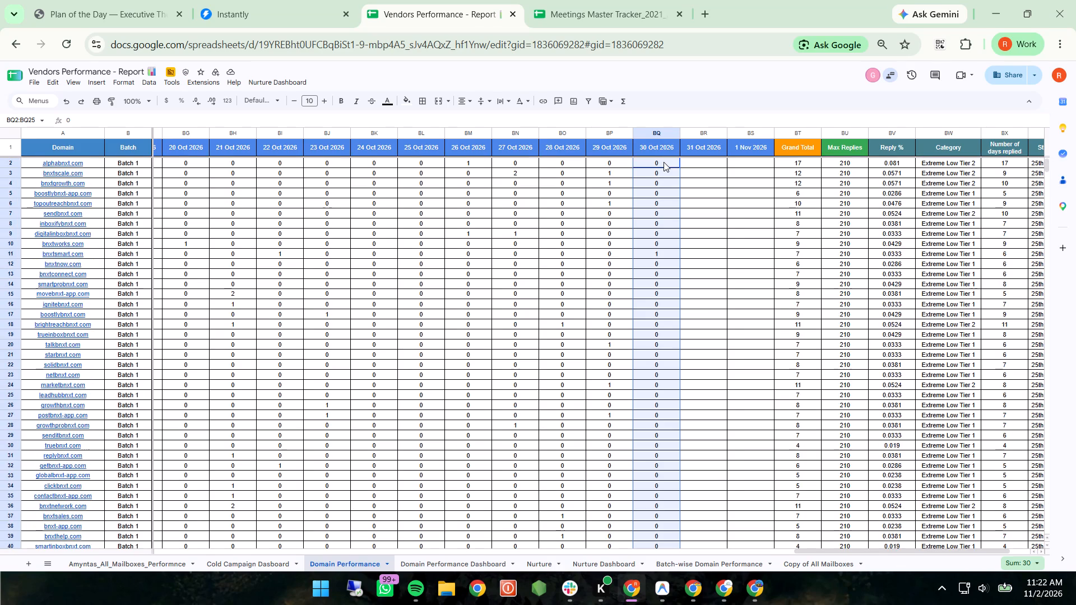
scroll(664, 162, up, 9)
Filter the Batch column to show only Batch 1 and check the sum of its 30 Oct 2026 replies.
click(126, 131)
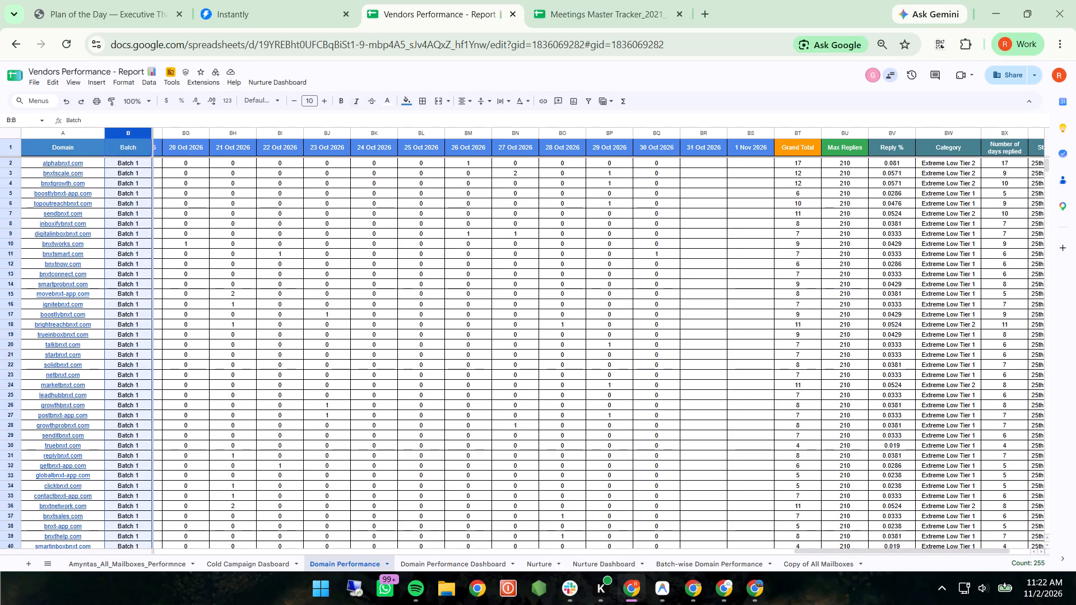
click(586, 97)
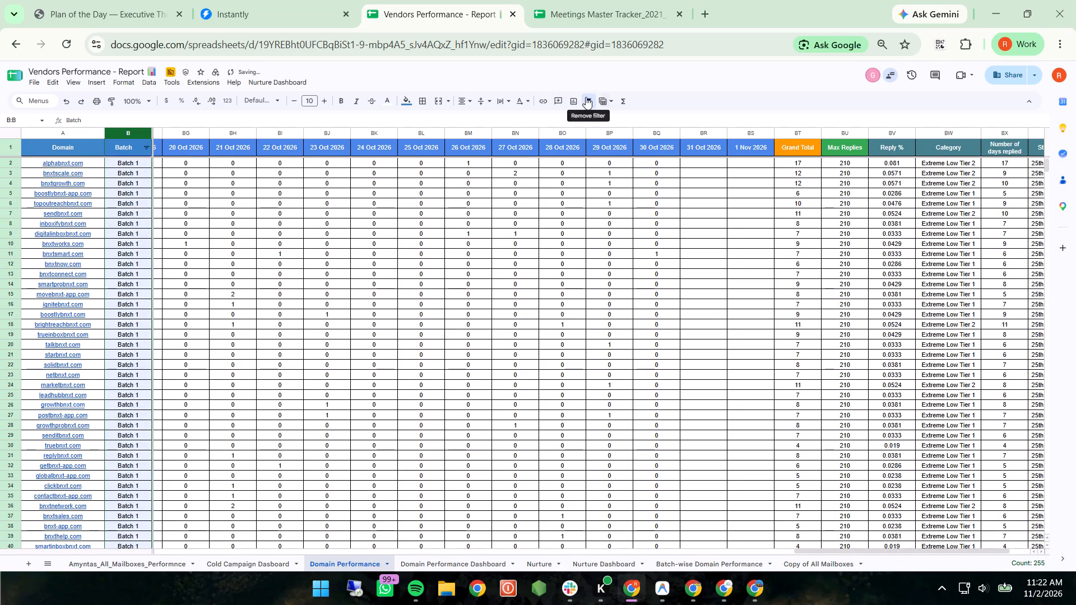
click(142, 146)
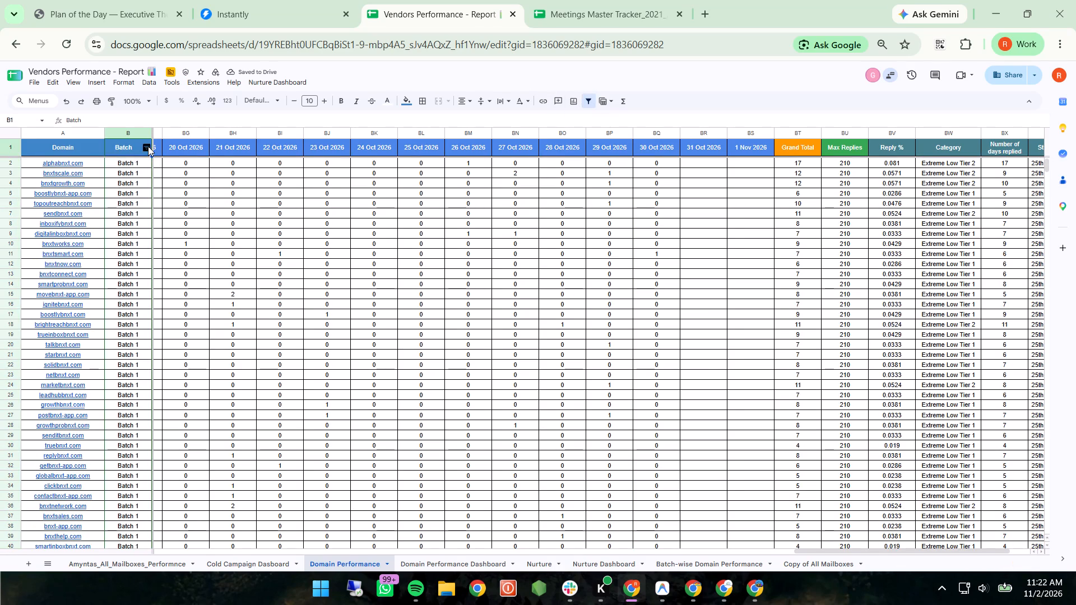
click(148, 146)
click(64, 261)
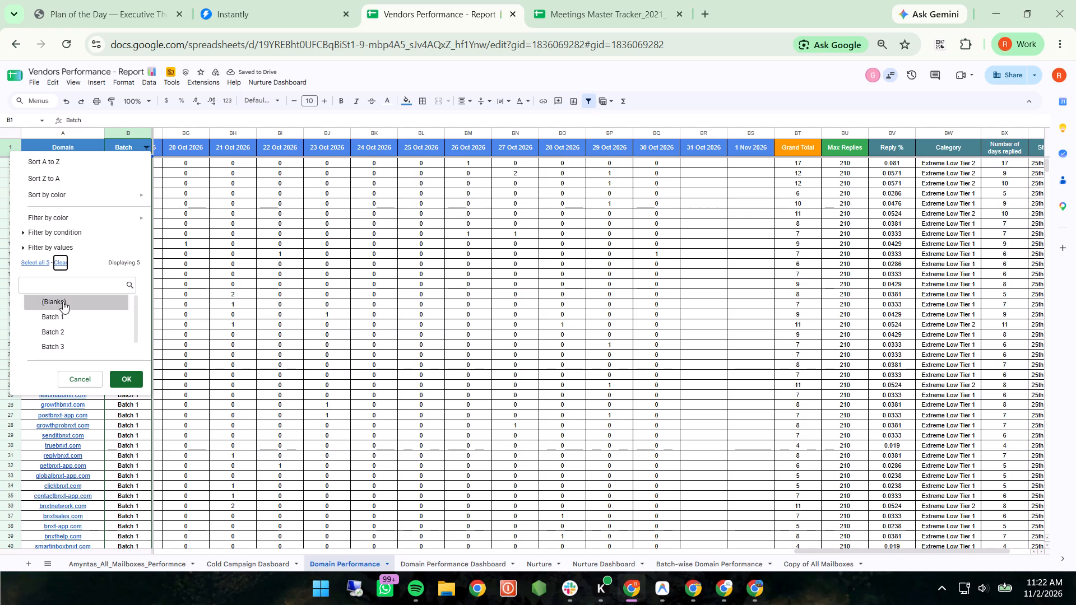
click(60, 313)
click(116, 375)
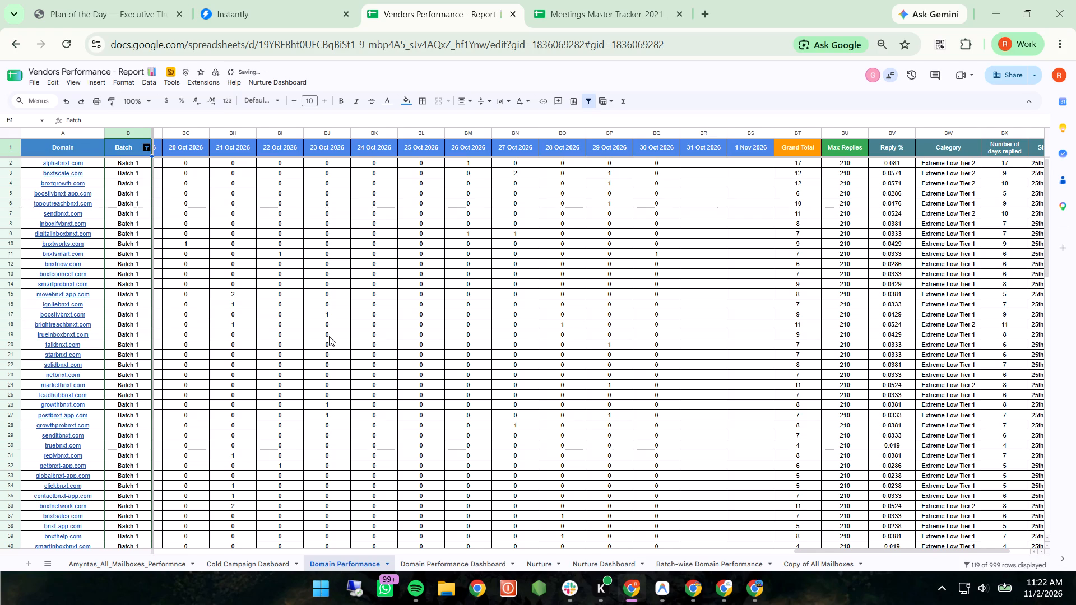
scroll(523, 328, up, 8)
click(662, 161)
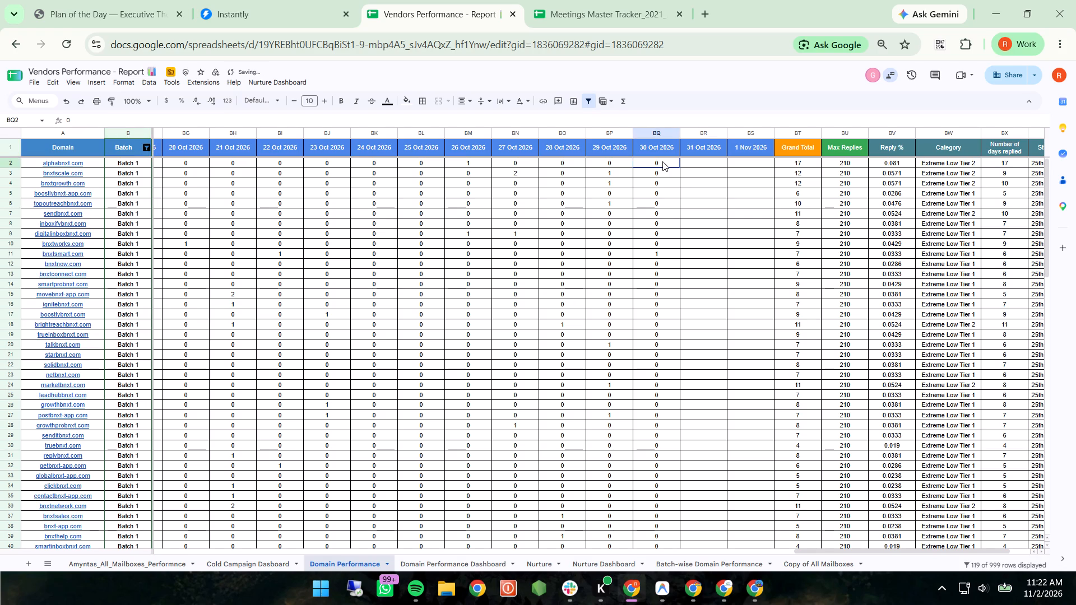
key(ctrl+shift+Down)
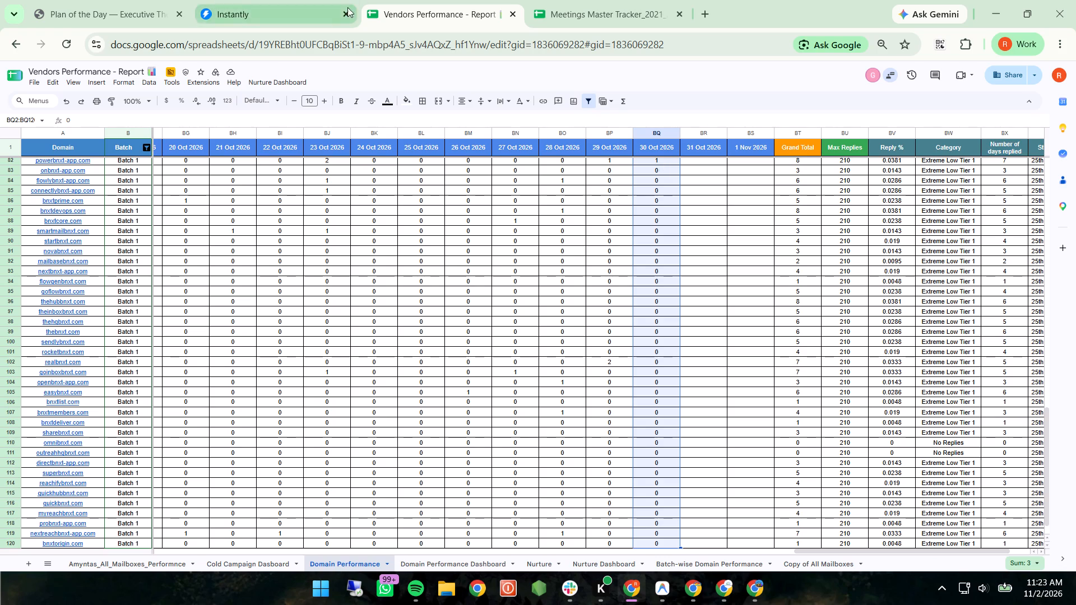
Change the Batch filter to only Batch 2 and check the sum of its 30 Oct 2026 replies.
click(148, 147)
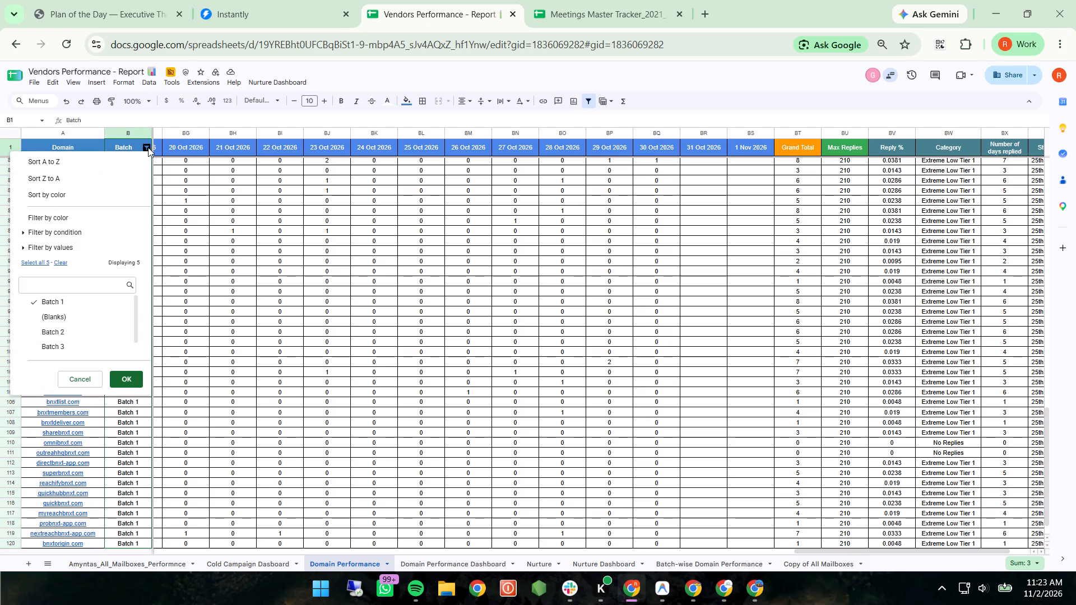
click(64, 264)
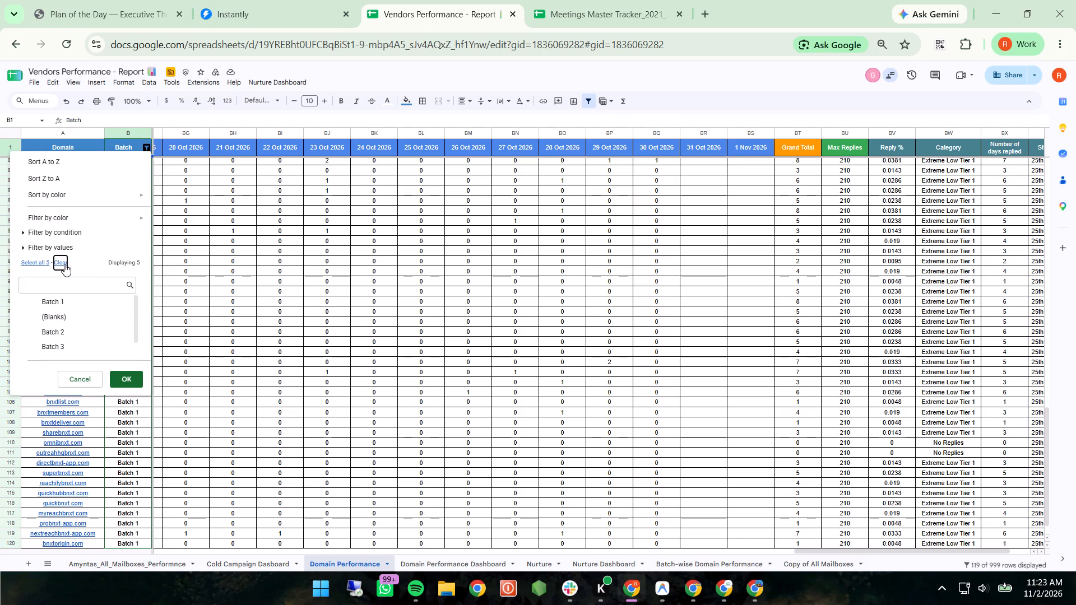
click(68, 327)
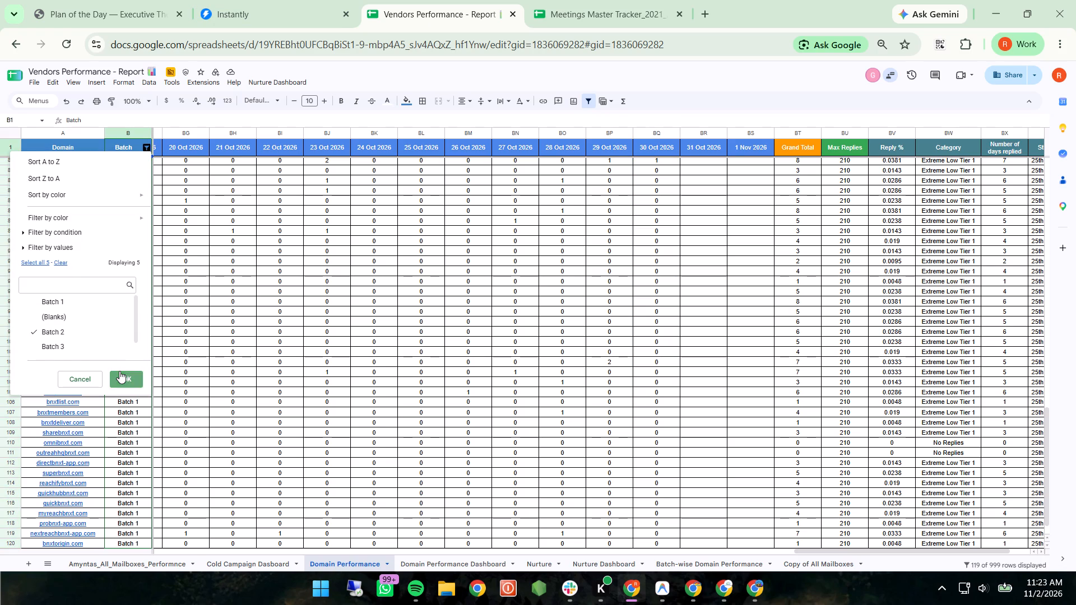
click(119, 371)
scroll(521, 235, up, 10)
click(660, 161)
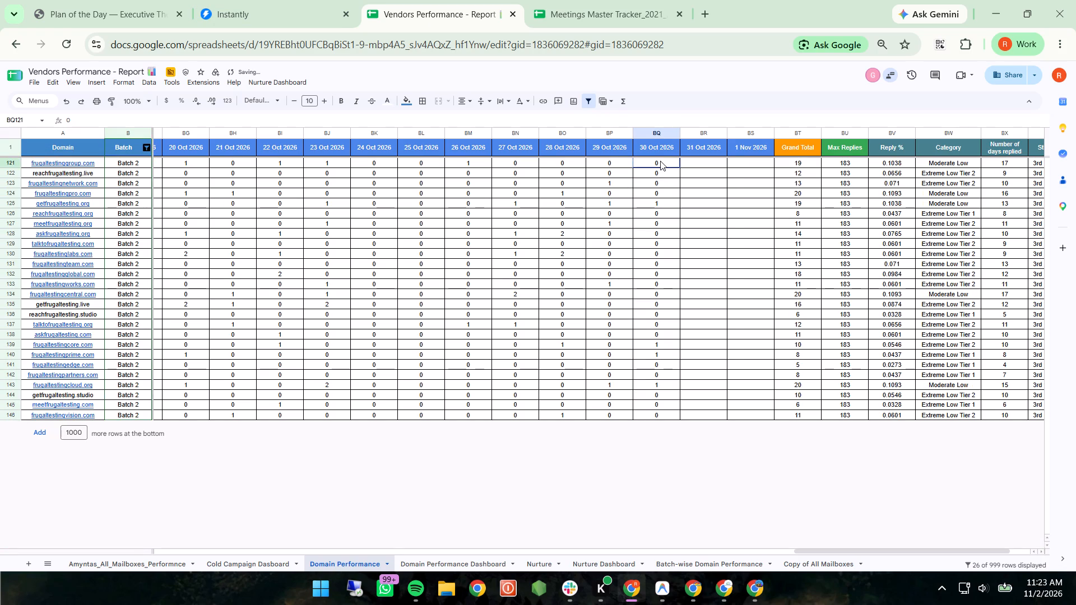
key(ctrl+shift+Down)
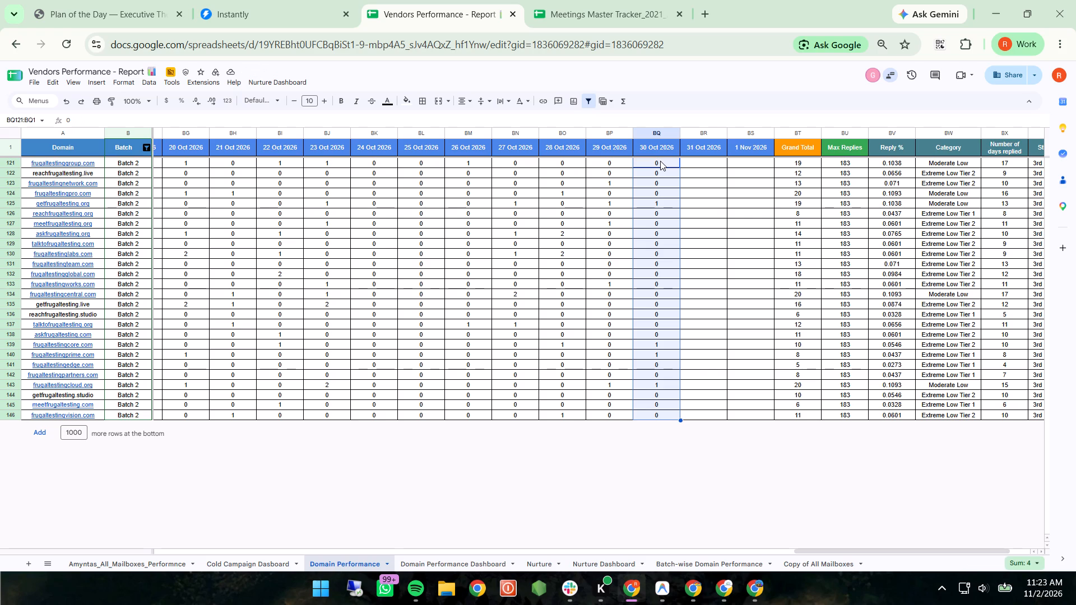
Change the Batch filter to only Batch 3 and check the sum of its 30 Oct 2026 replies.
click(146, 145)
click(61, 261)
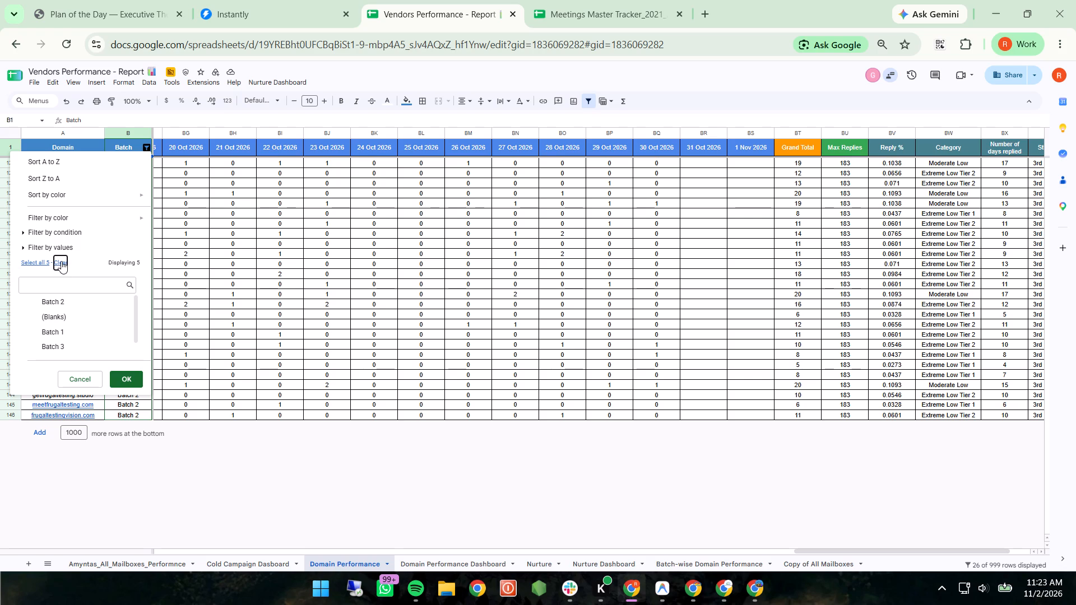
click(62, 350)
click(120, 378)
scroll(556, 299, up, 7)
click(660, 169)
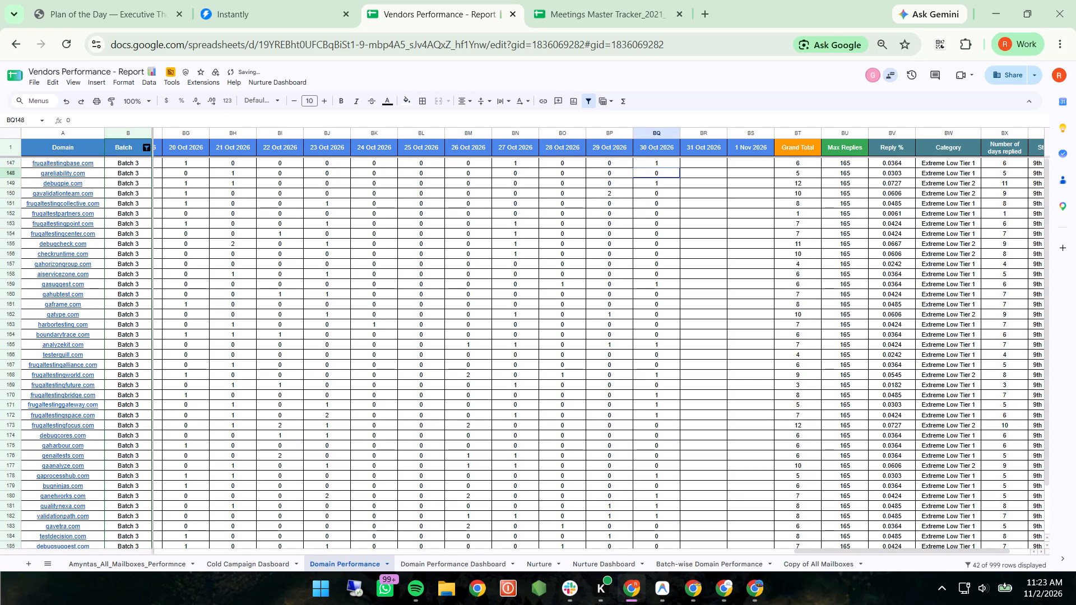
key(Up)
key(ctrl+shift+Down)
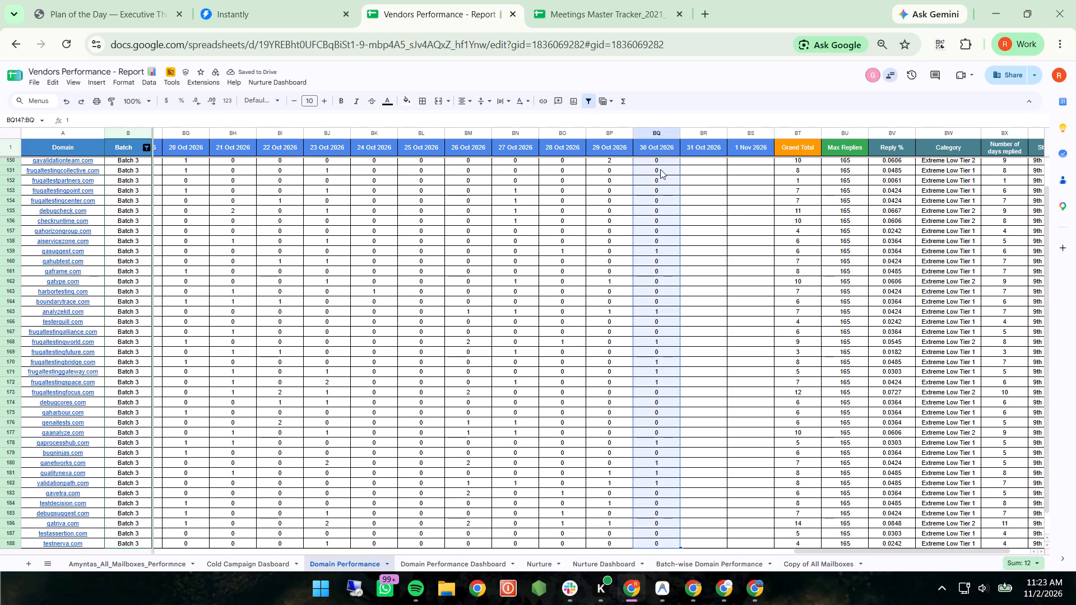
Change the Batch filter to only Batch 4 and check the sum of its 30 Oct 2026 replies.
click(145, 146)
click(63, 261)
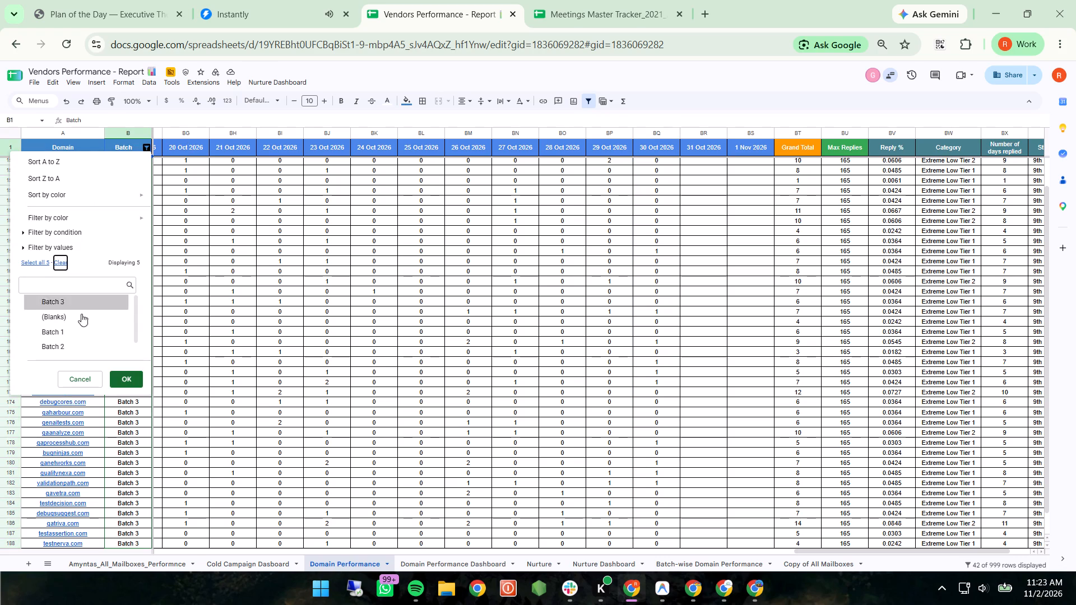
scroll(88, 337, down, 2)
click(66, 344)
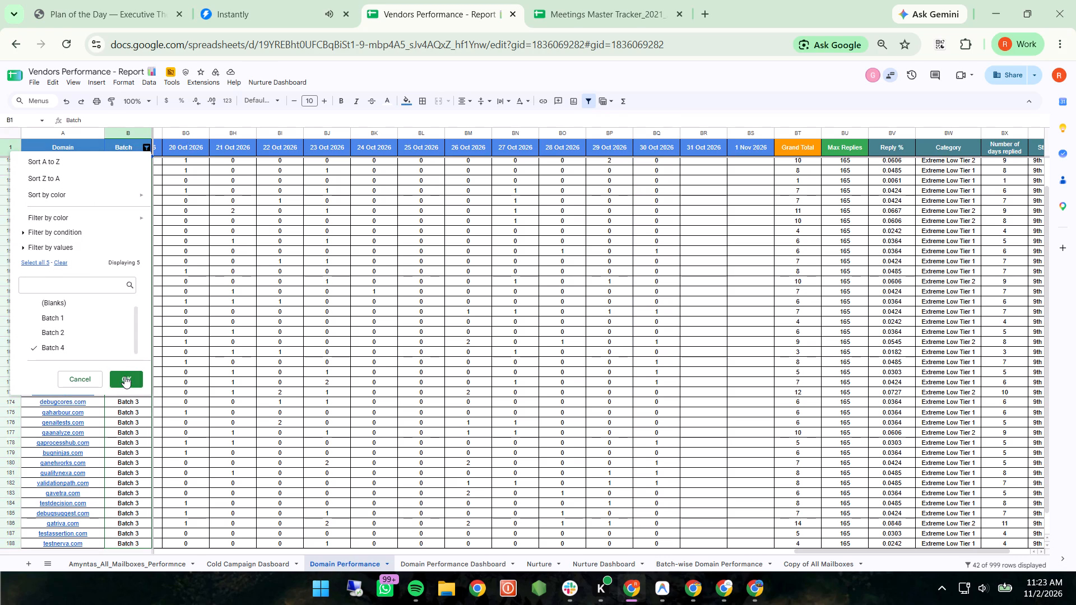
click(124, 376)
scroll(569, 259, up, 9)
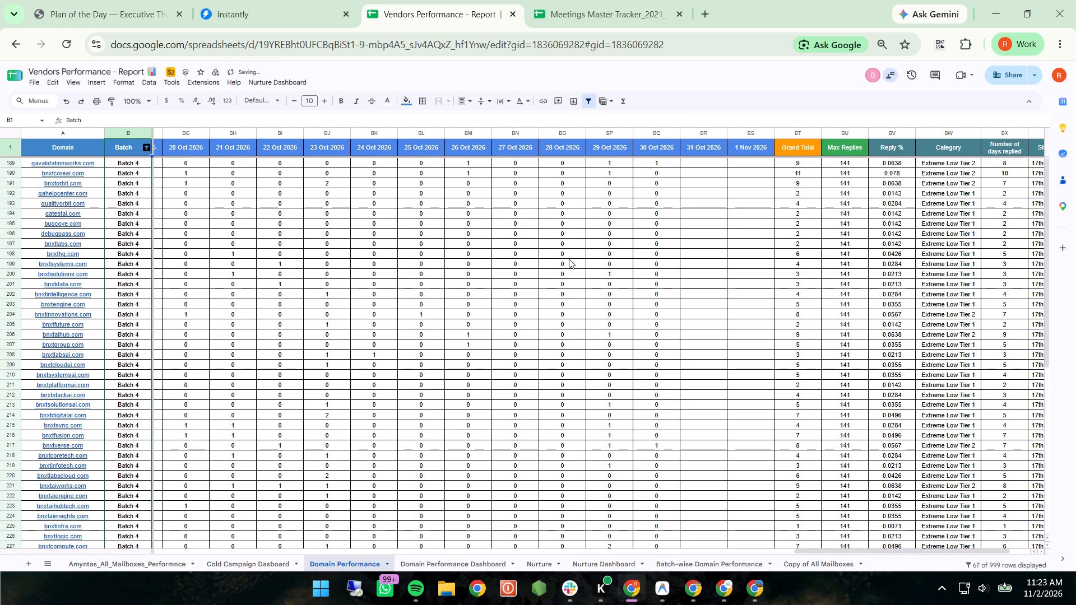
scroll(569, 259, up, 4)
click(655, 163)
key(ctrl+shift+Down)
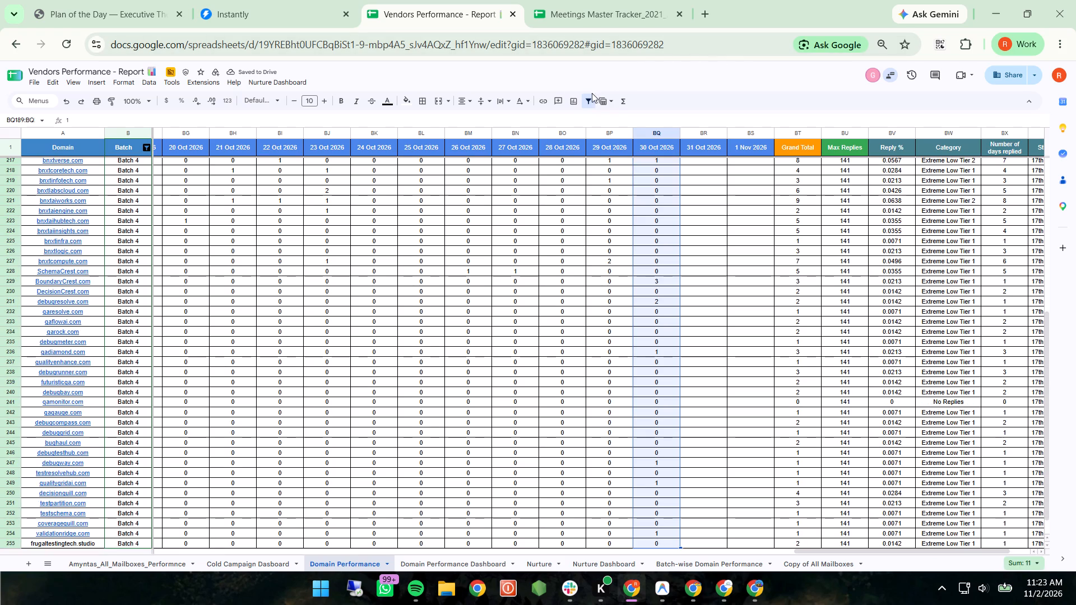
Remove the Batch column filter and look over the full domain list again.
click(589, 96)
scroll(687, 328, up, 17)
scroll(687, 328, down, 2)
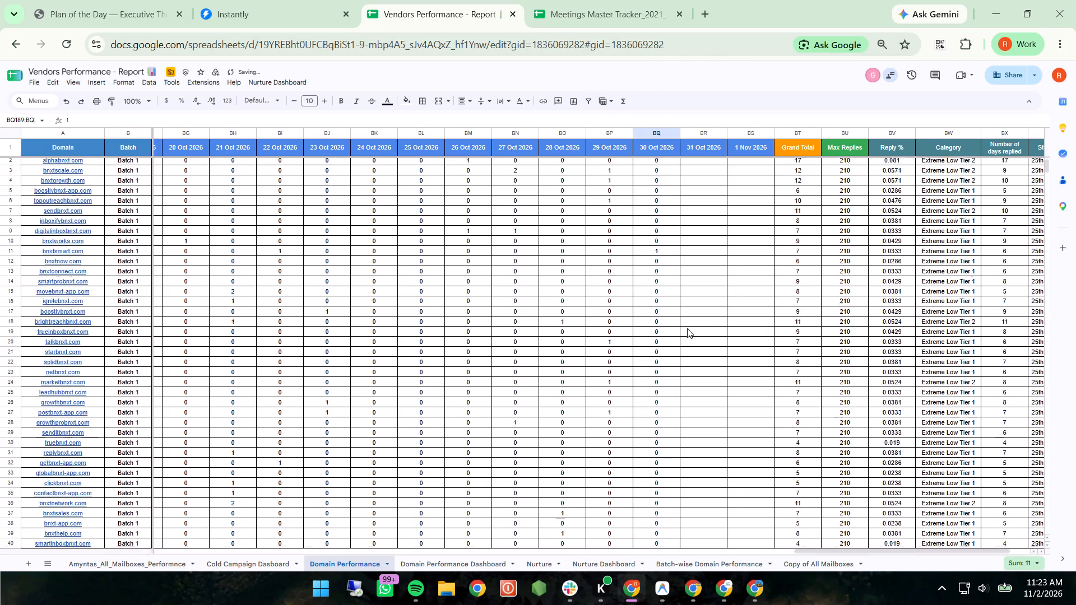
scroll(687, 328, down, 10)
scroll(687, 328, up, 1)
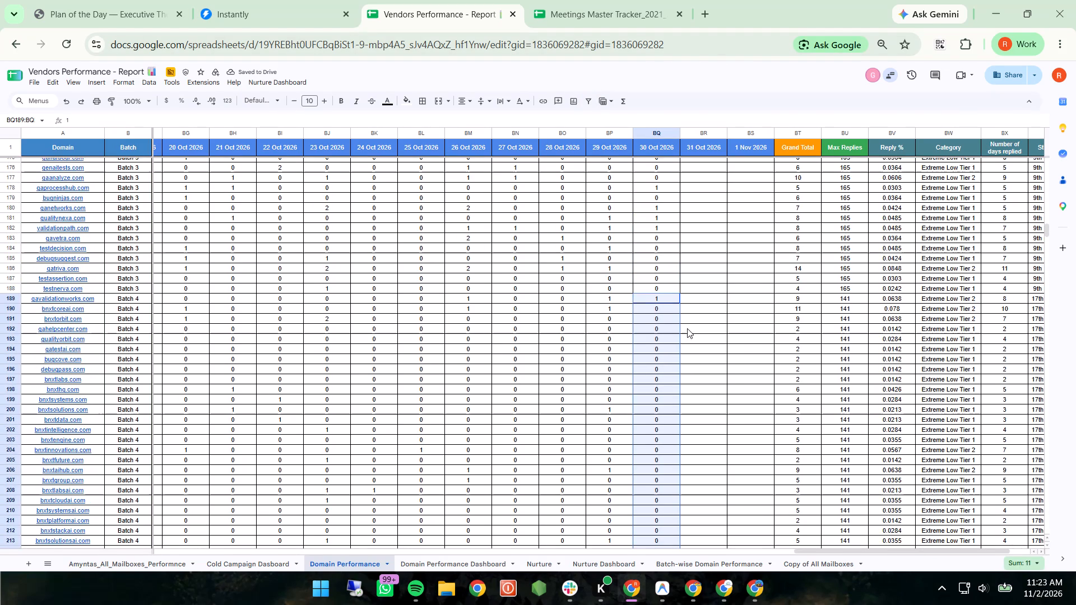
scroll(687, 328, up, 1)
click(705, 342)
scroll(705, 342, up, 17)
scroll(705, 342, up, 5)
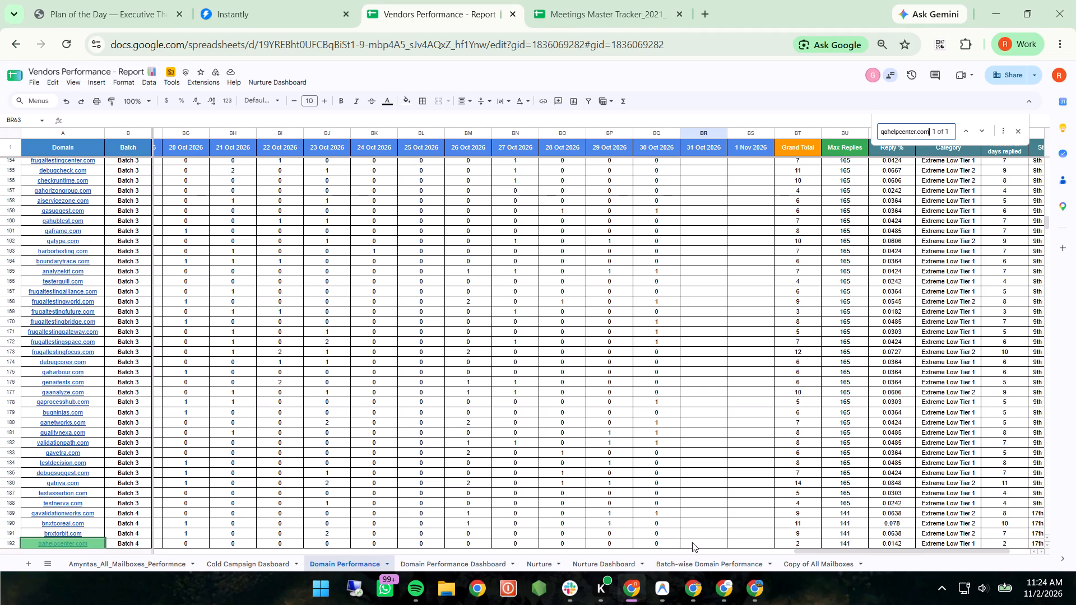
click(692, 542)
key(1)
key(Return)
scroll(692, 542, up, 20)
scroll(692, 542, up, 10)
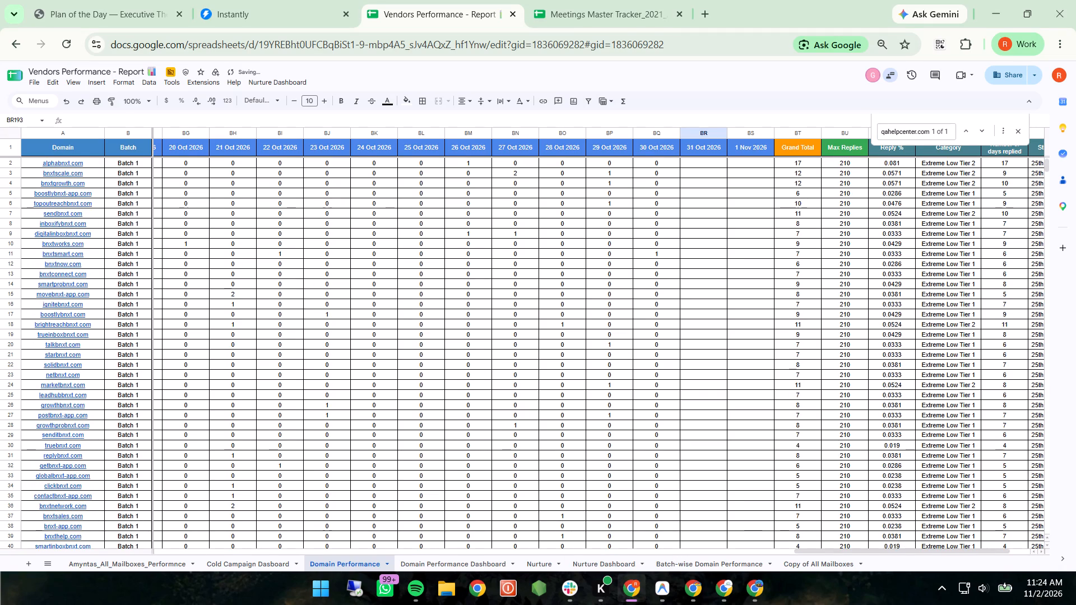
click(1016, 129)
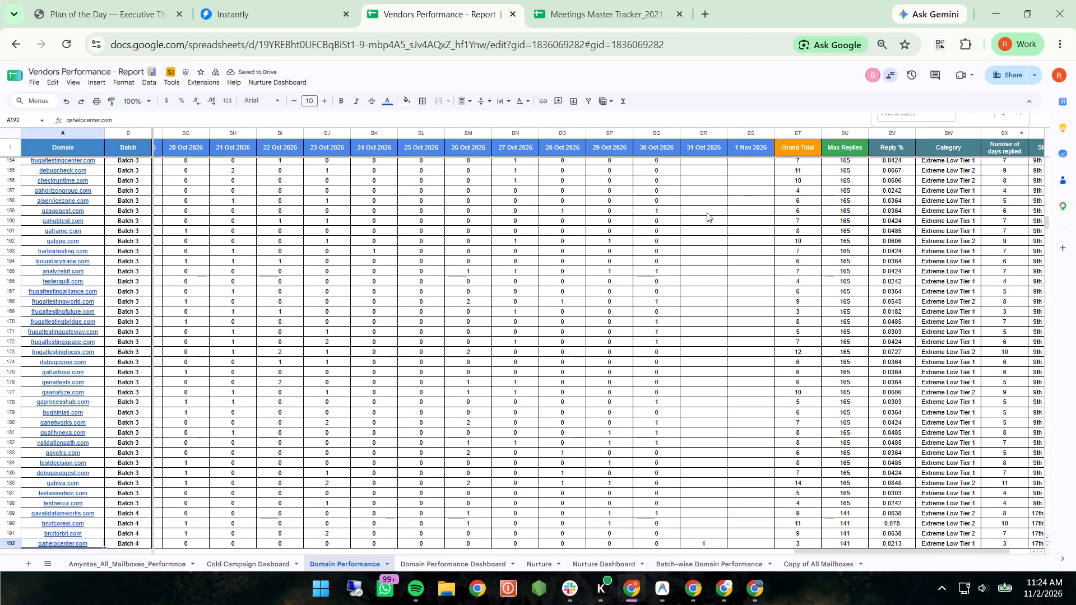
Copy the first domain's 30 Oct 2026 zero and fill the 31 Oct 2026 cells from alphabnxt.com down to leadbnxt.com with 0.
scroll(707, 212, up, 17)
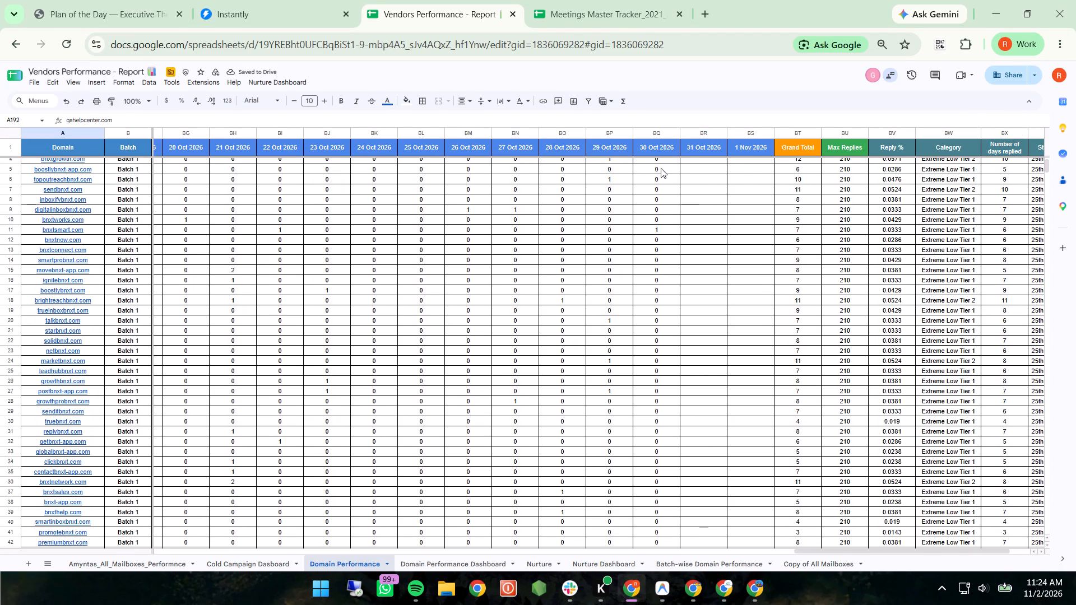
click(661, 168)
key(ctrl+c)
key(Right)
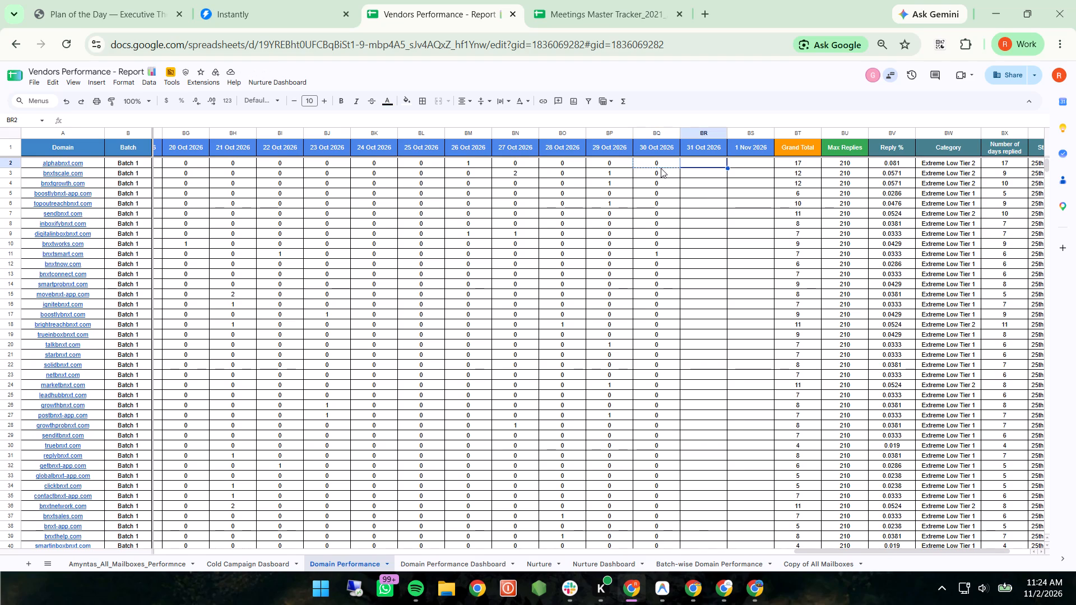
key(ctrl+shift+Down)
scroll(661, 168, down, 1)
key(shift+Up)
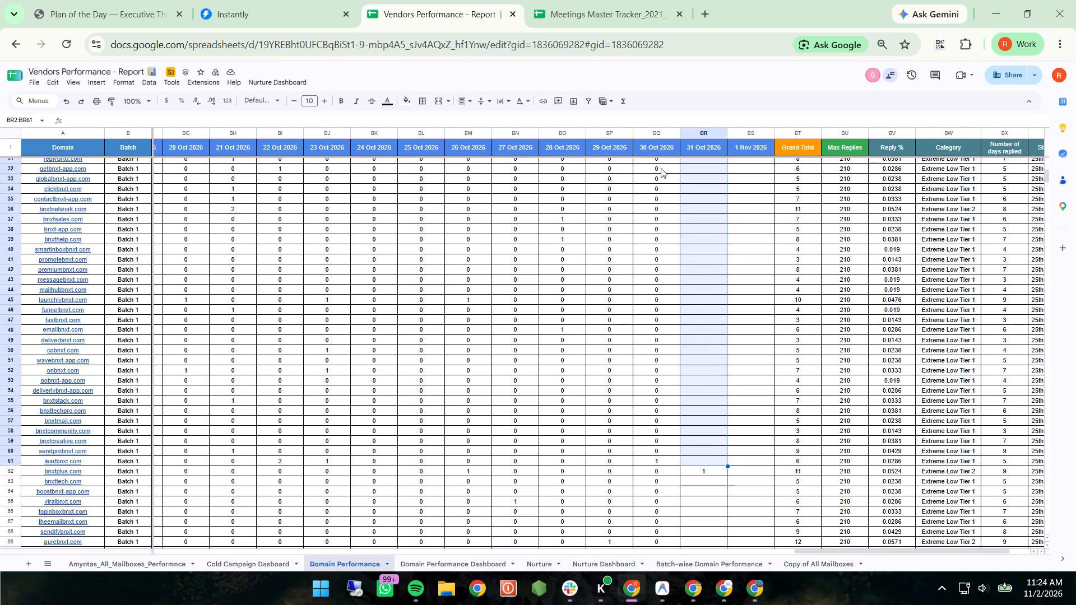
key(ctrl+v)
Fill the 31 Oct 2026 cells with 0 for all domains between bnxtplus.com and qahelpcenter.com.
click(699, 483)
key(ctrl+shift+Down)
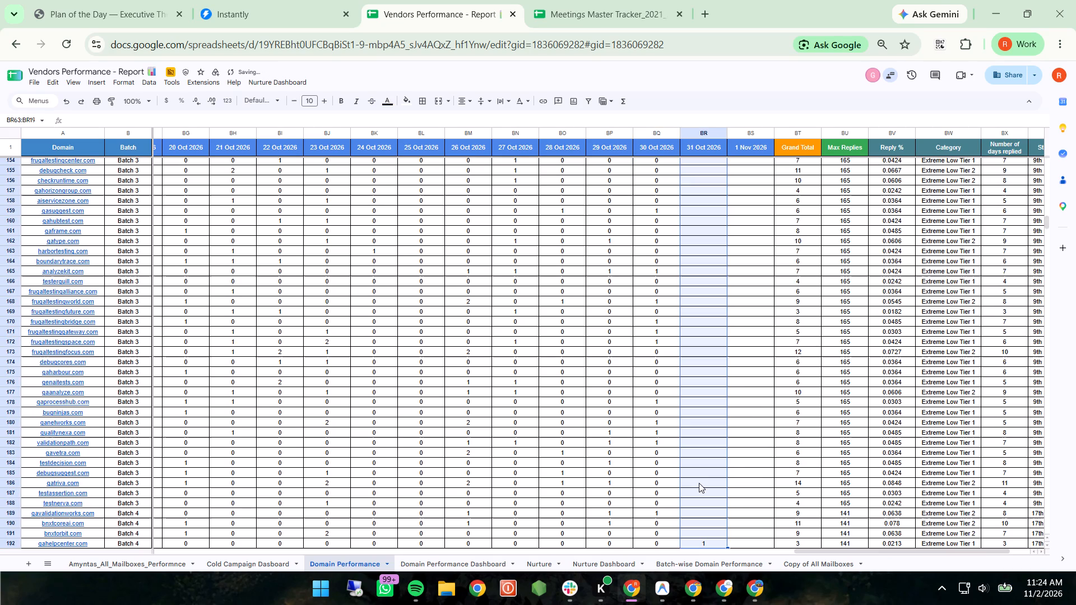
key(shift+Up)
key(ctrl+v)
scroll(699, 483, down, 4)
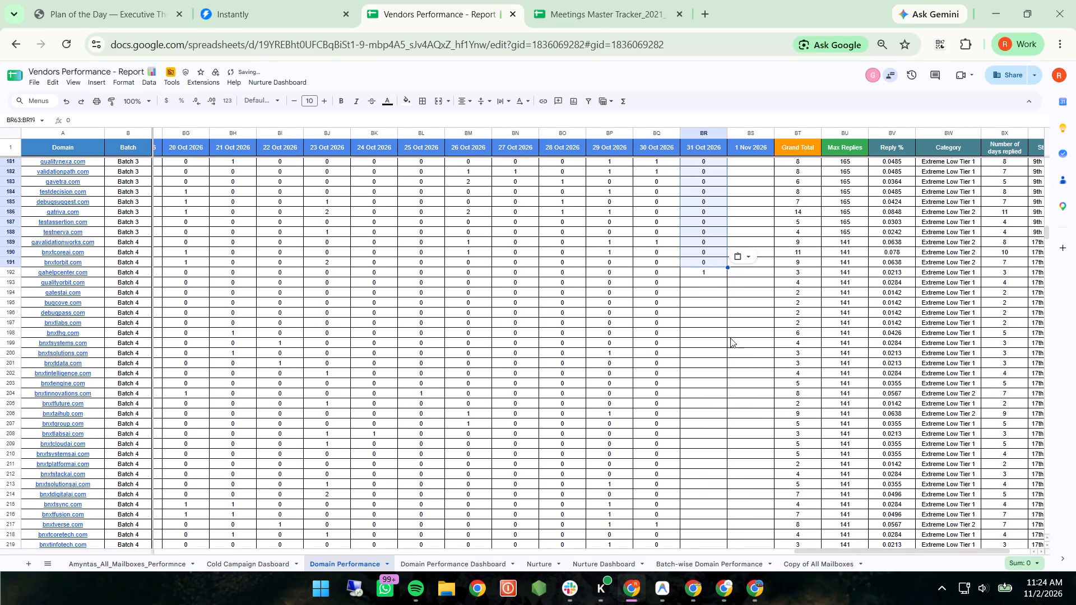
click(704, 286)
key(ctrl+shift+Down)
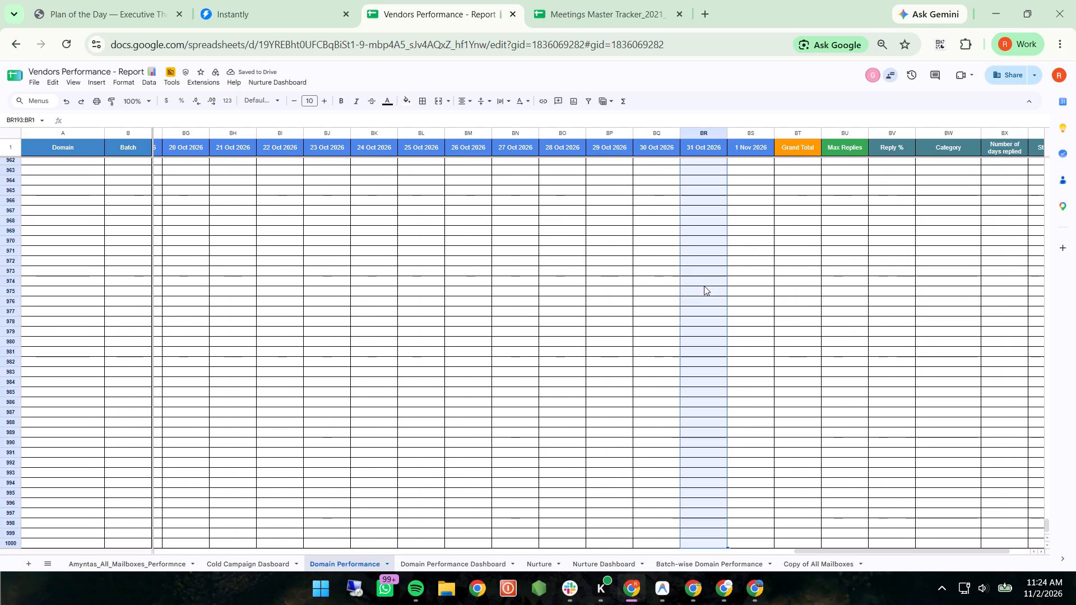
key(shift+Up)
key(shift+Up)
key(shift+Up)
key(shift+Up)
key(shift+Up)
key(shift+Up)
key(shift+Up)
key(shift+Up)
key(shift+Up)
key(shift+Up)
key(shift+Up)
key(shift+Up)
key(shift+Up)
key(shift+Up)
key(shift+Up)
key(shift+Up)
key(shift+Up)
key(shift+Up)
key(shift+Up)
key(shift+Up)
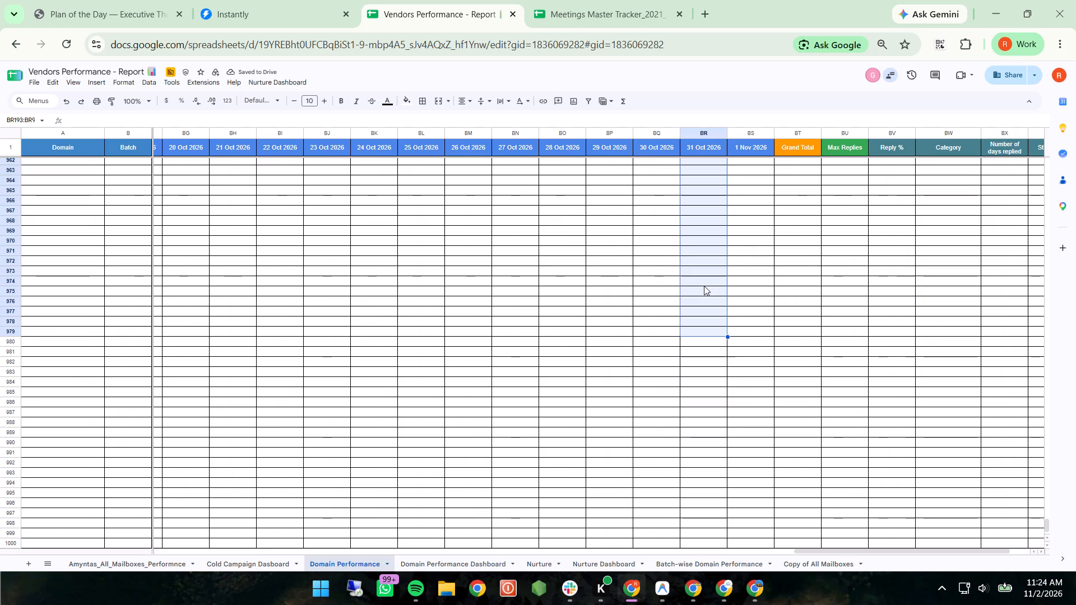
Enter 0 in the 31 Oct 2026 and 1 Nov 2026 cells of the last domain, frugaltestingtech.studio.
scroll(704, 286, up, 2)
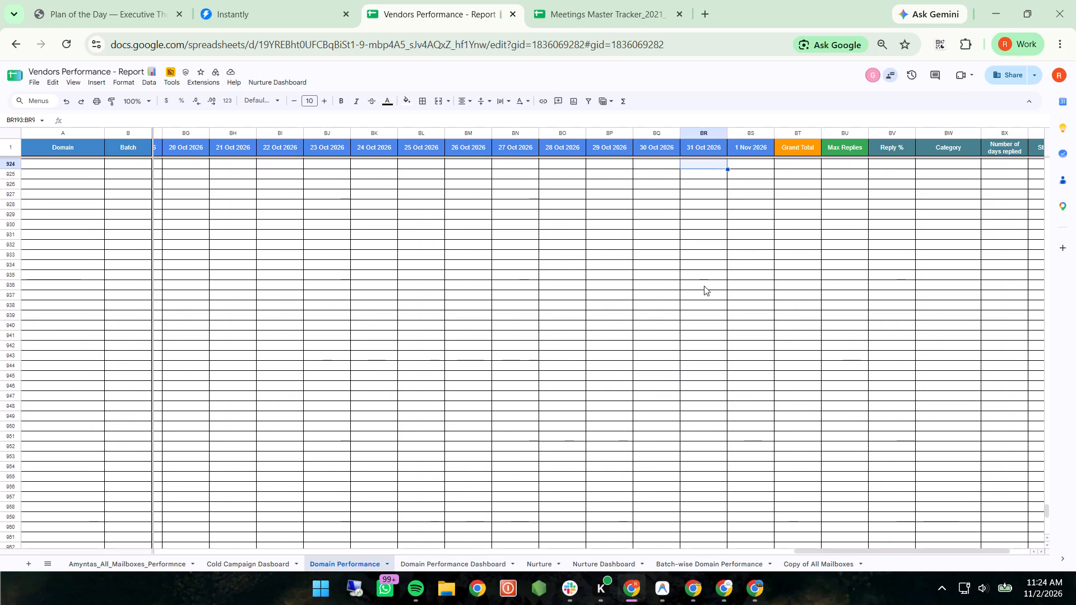
scroll(704, 286, up, 20)
scroll(704, 286, up, 8)
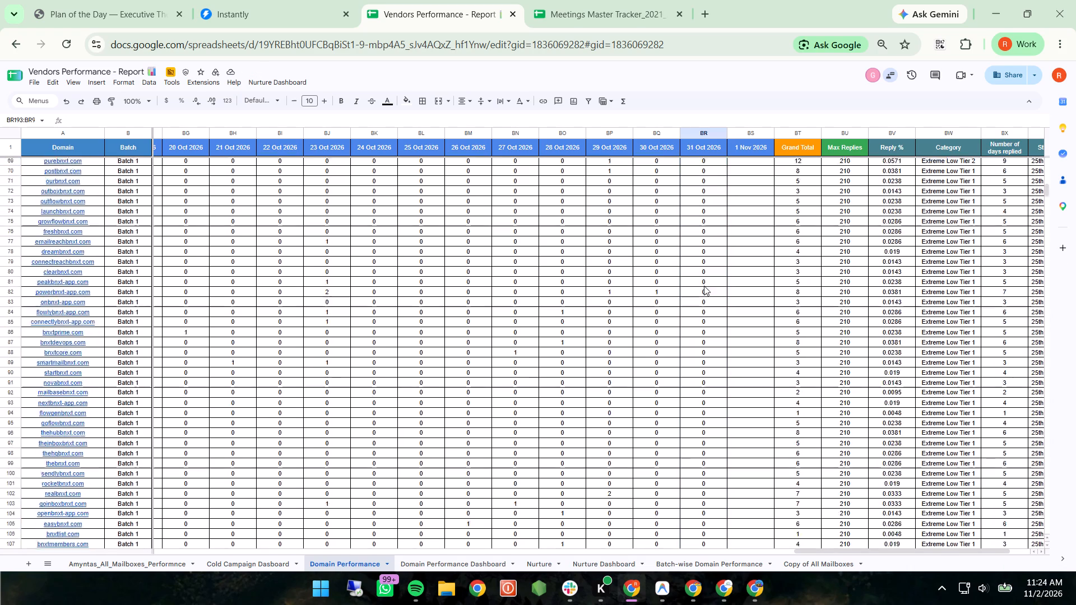
scroll(704, 286, down, 10)
scroll(704, 286, up, 1)
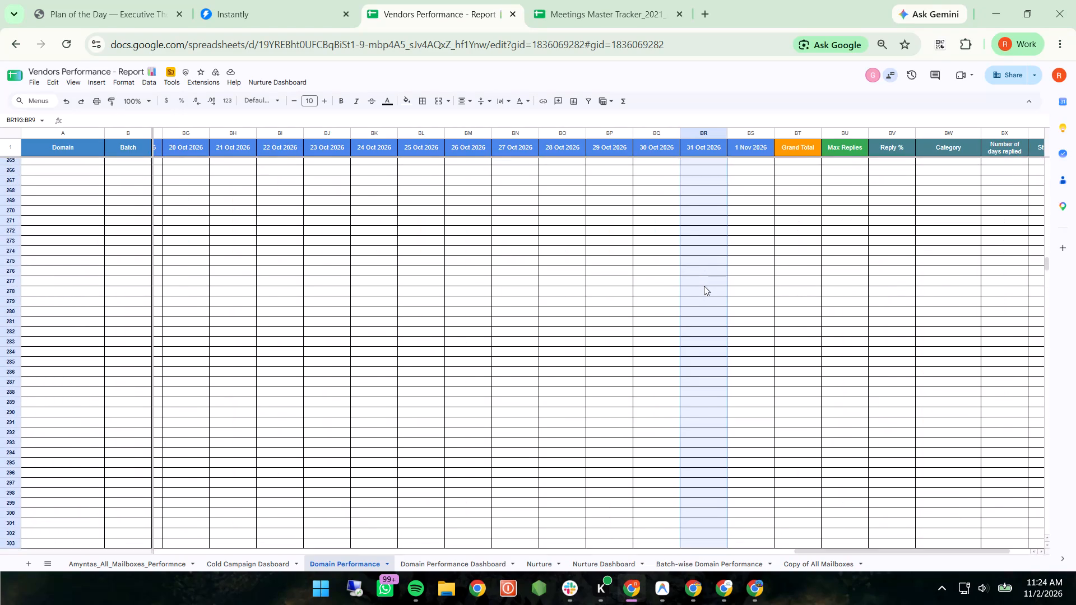
scroll(704, 286, up, 4)
click(694, 361)
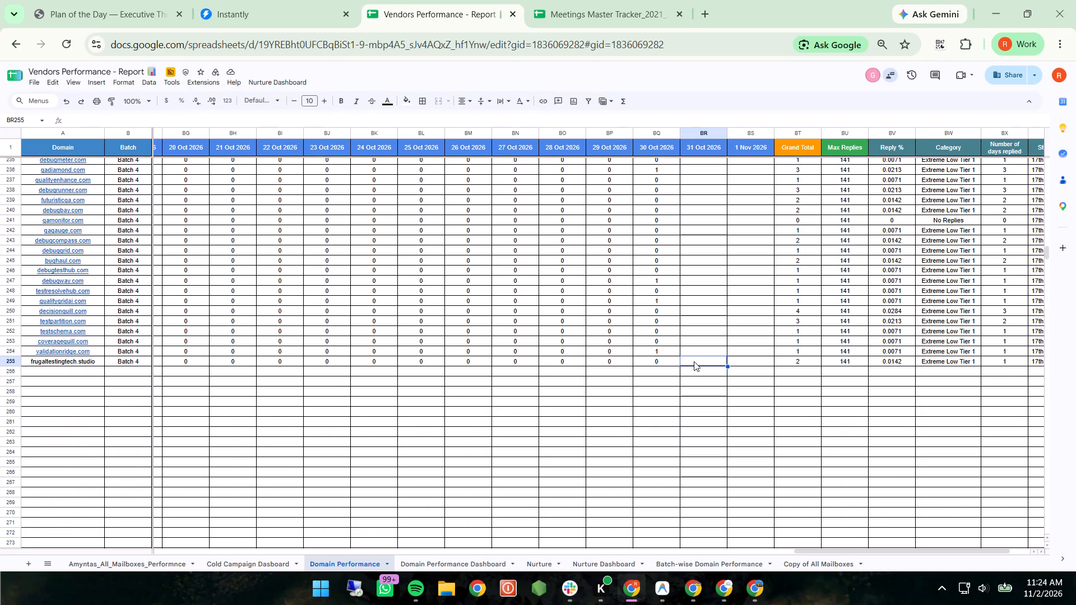
key(0)
key(Right)
key(0)
key(Up)
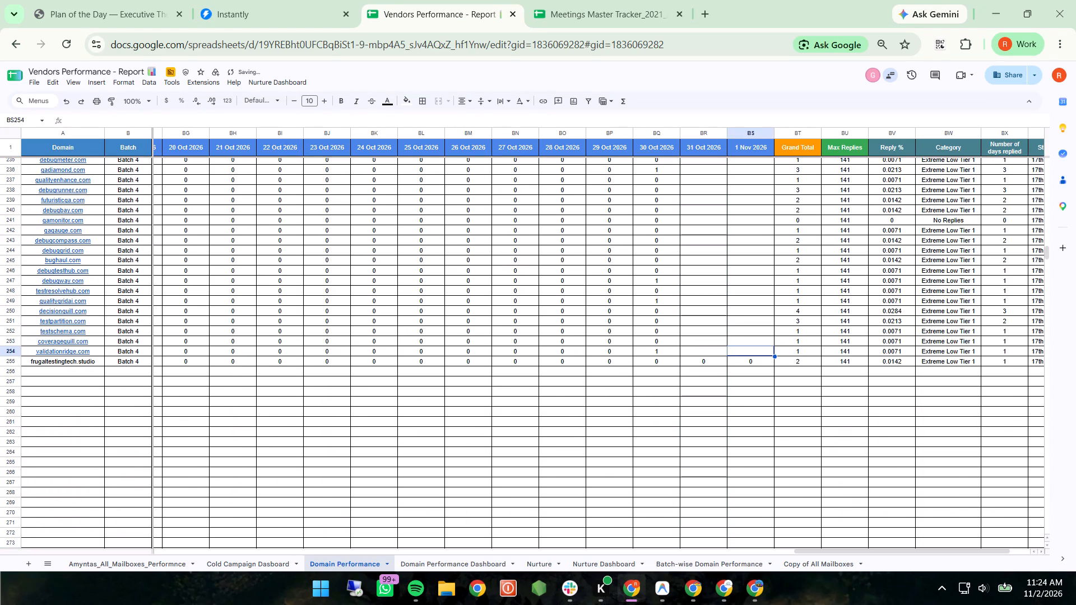
Copy frugaltestingtech.studio's 31 Oct 2026 zero and fill that column with 0 up to the domain just below qahelpcenter.com.
key(Left)
key(Down)
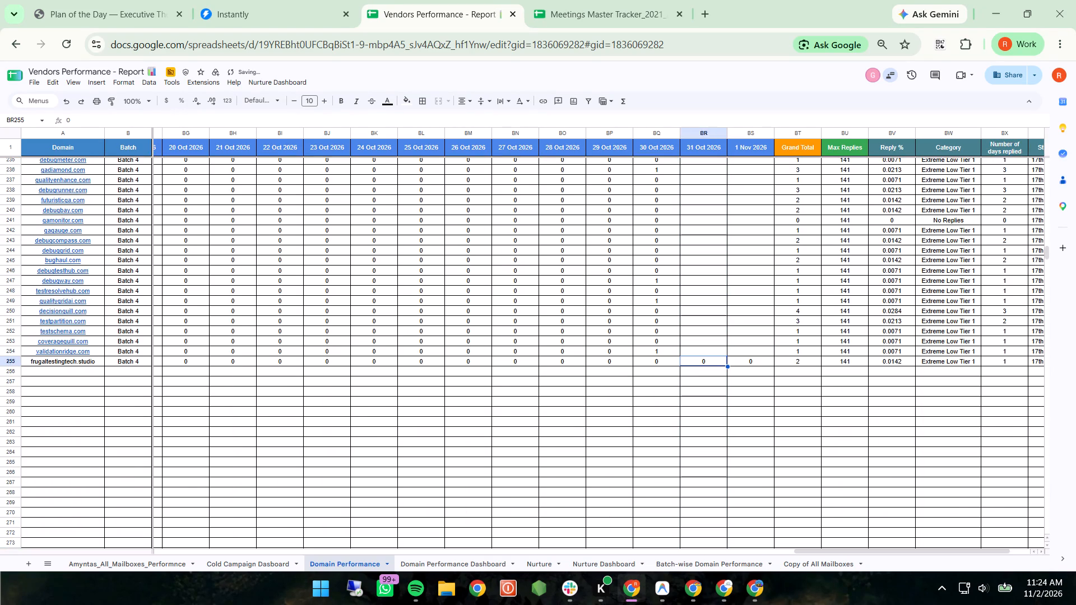
key(ctrl+c)
key(ctrl+shift+Up)
scroll(694, 361, up, 1)
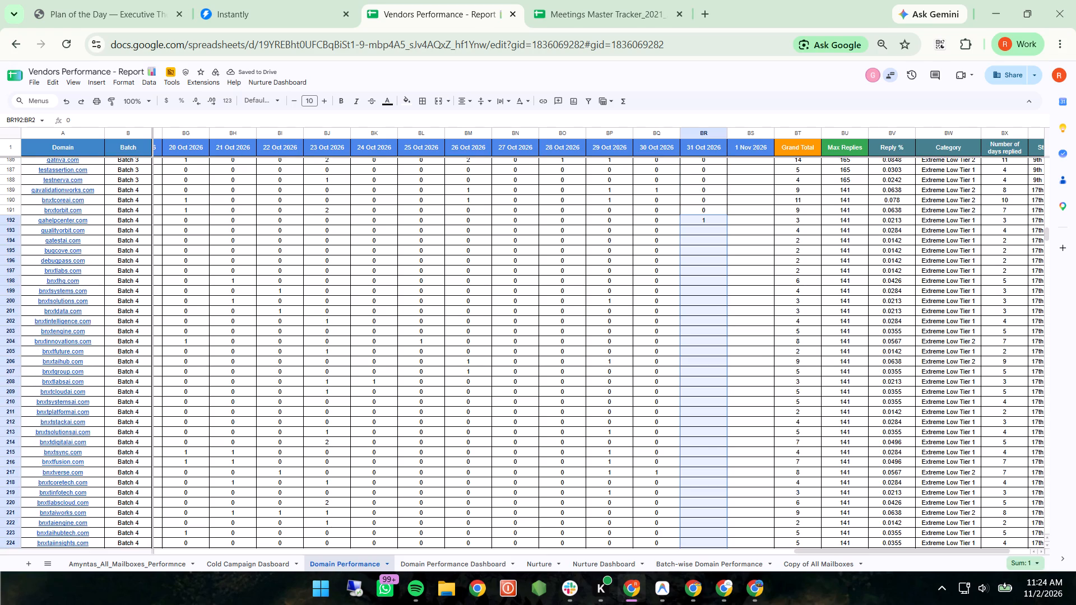
key(shift+Down)
key(ctrl+v)
Try to fill the 1 Nov 2026 column with the copied 0, from alphabnxt.com down to the last domain.
scroll(694, 361, up, 7)
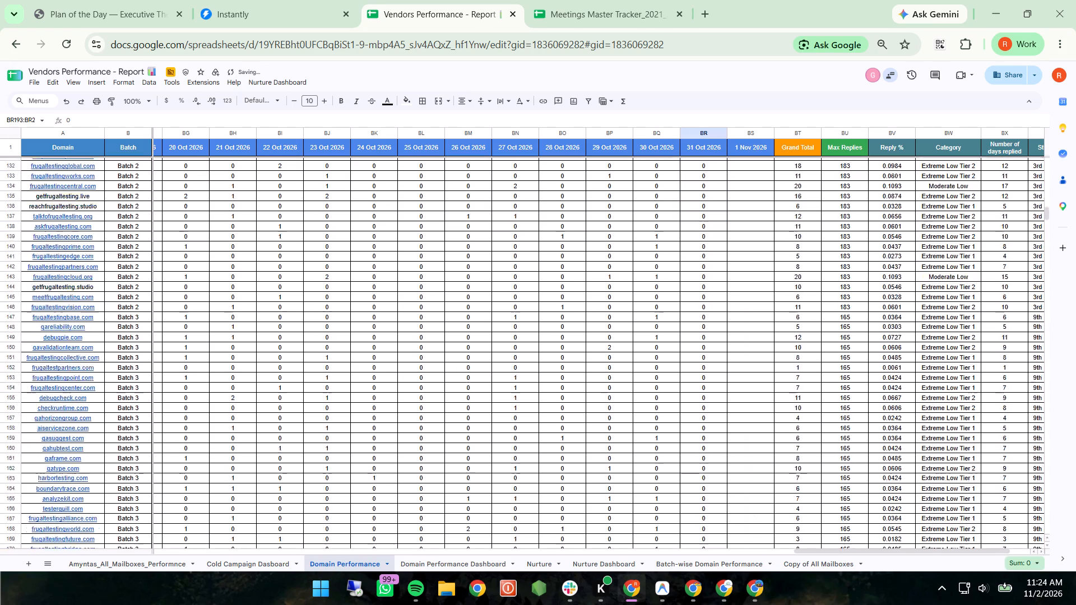
scroll(694, 361, up, 14)
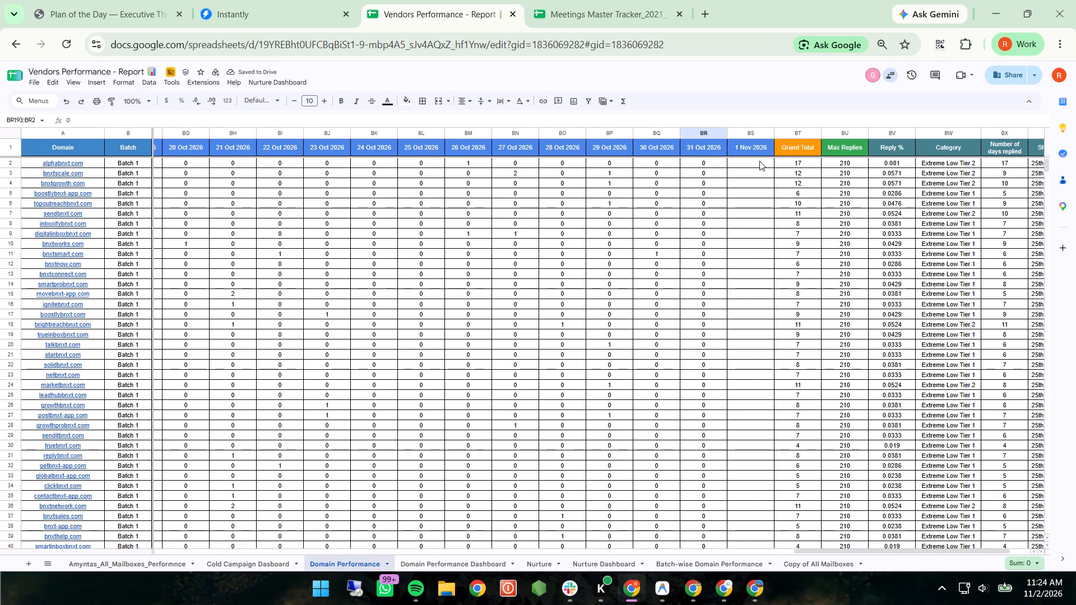
click(759, 161)
key(ctrl+shift+Down)
scroll(759, 161, down, 2)
key(ctrl+v)
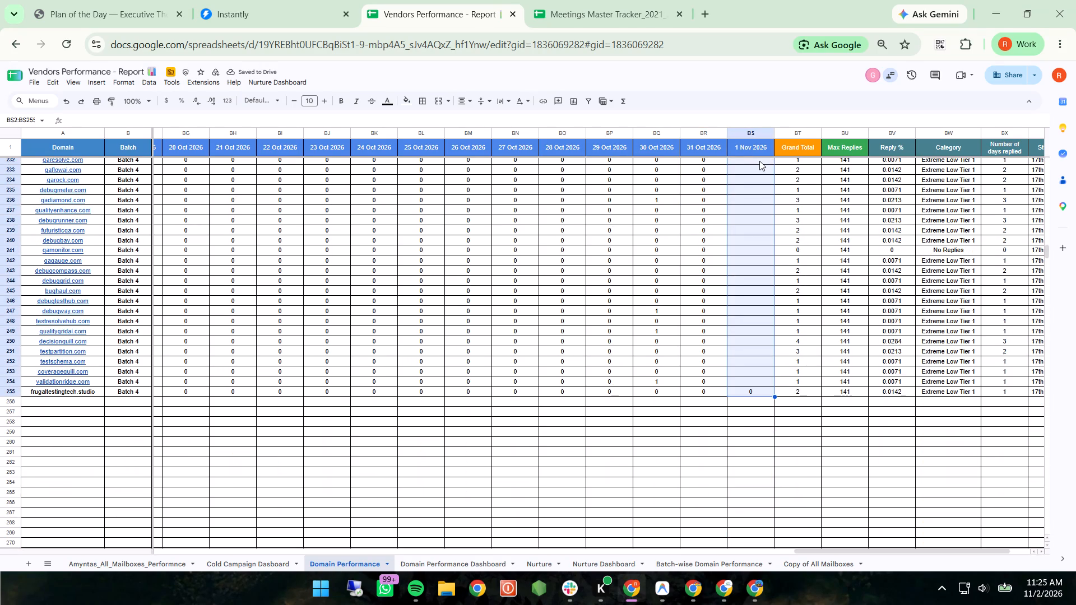
scroll(688, 301, up, 20)
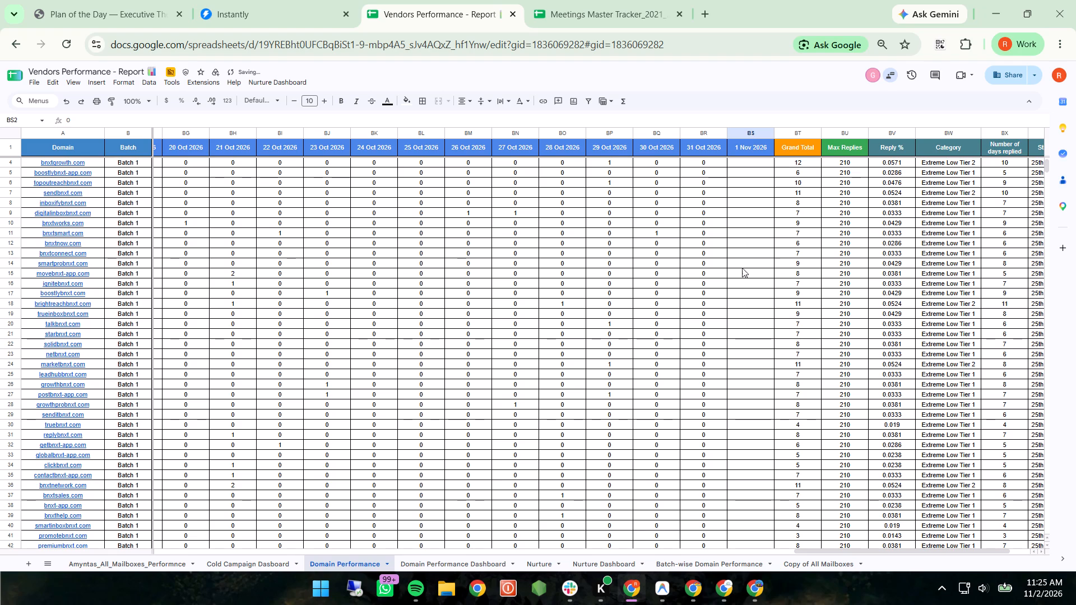
key(ctrl+shift+Down)
key(ctrl+v)
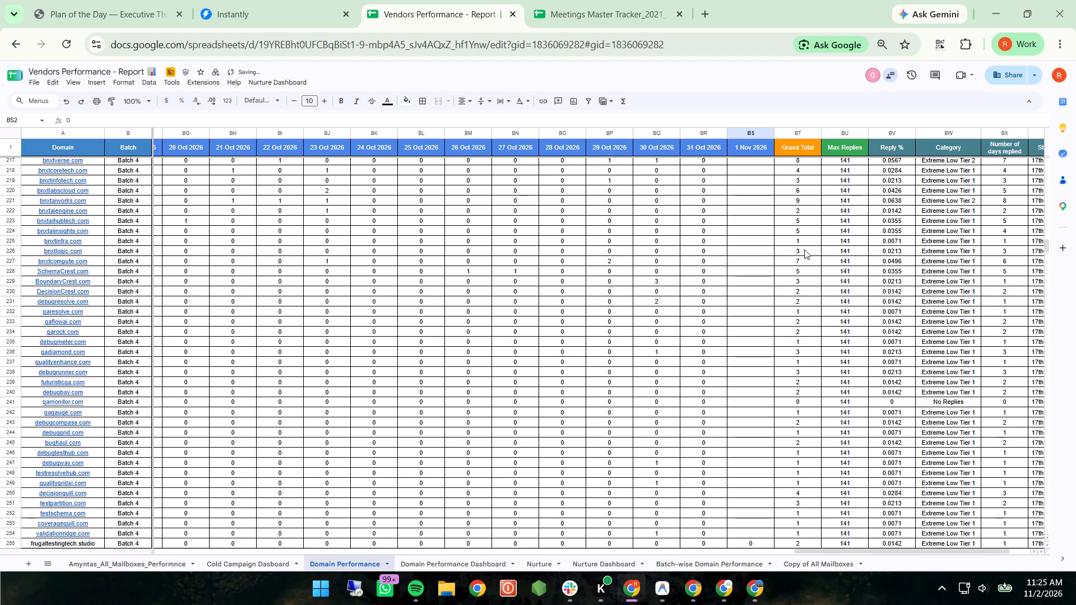
scroll(804, 249, up, 17)
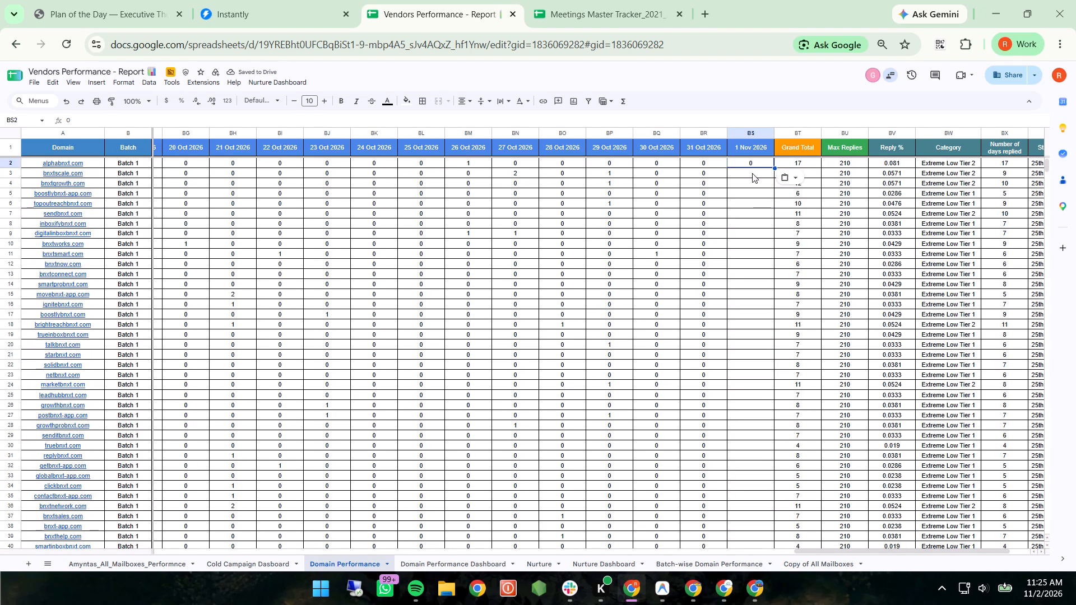
Try to fill the 1 Nov 2026 column with the copied 0 again, starting from bnxtscale.com.
click(756, 178)
key(ctrl+shift+Down)
key(ctrl+v)
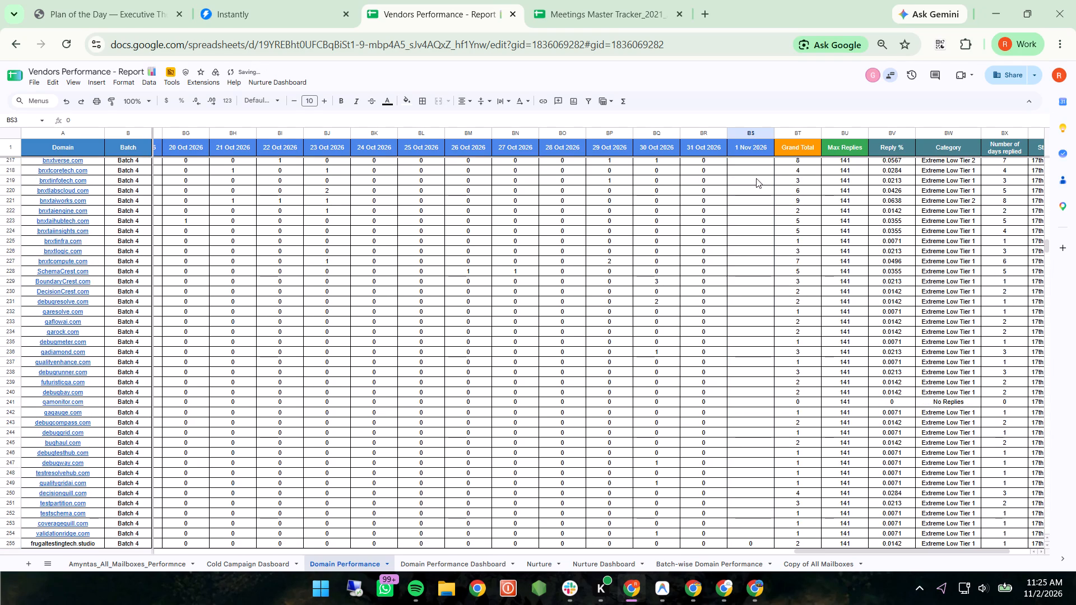
scroll(756, 178, up, 17)
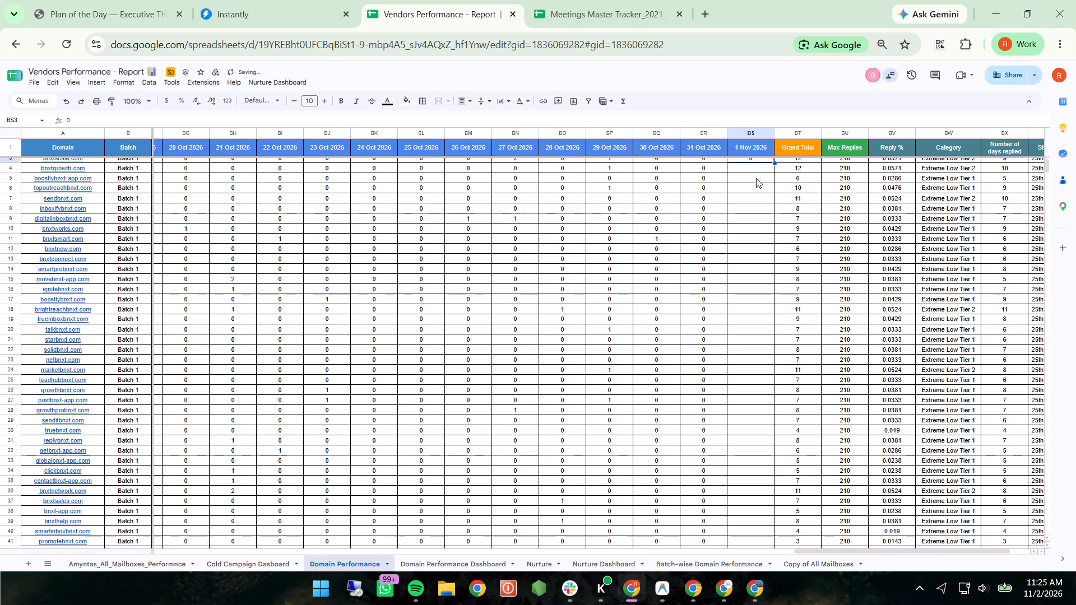
Try to fill the 1 Nov 2026 column with the copied 0, starting from bnxtgrowth.com and stopping above frugaltestingtech.studio.
key(Down)
key(ctrl+shift+Down)
key(shift+Up)
key(ctrl+v)
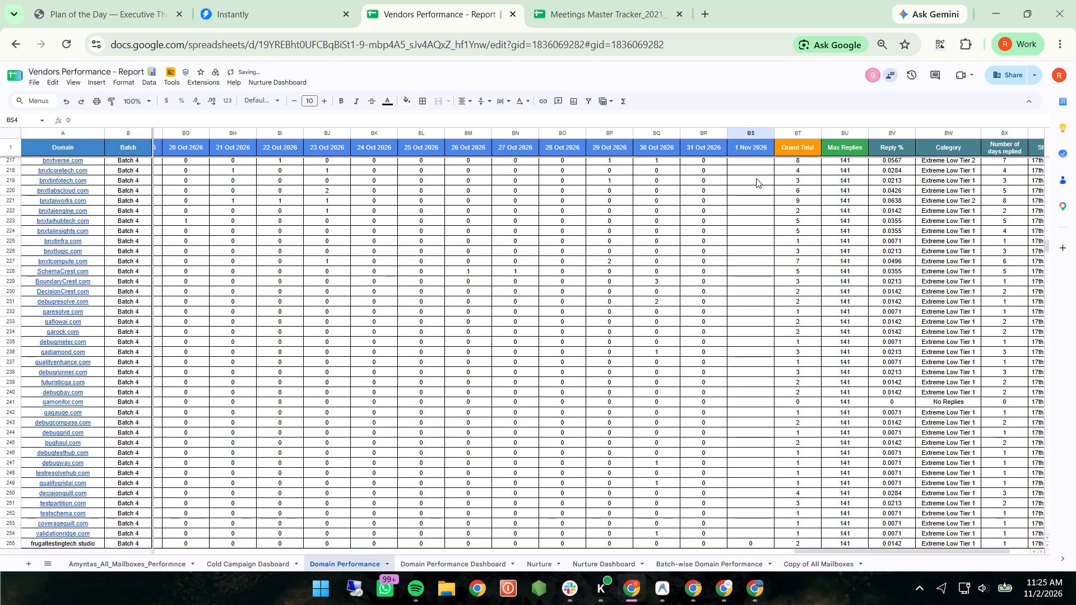
Copy bnxtgrowth.com's 1 Nov 2026 zero and fill the blank cells of that column from boostlybnxt-app.com down to validationridge.com.
scroll(756, 178, up, 18)
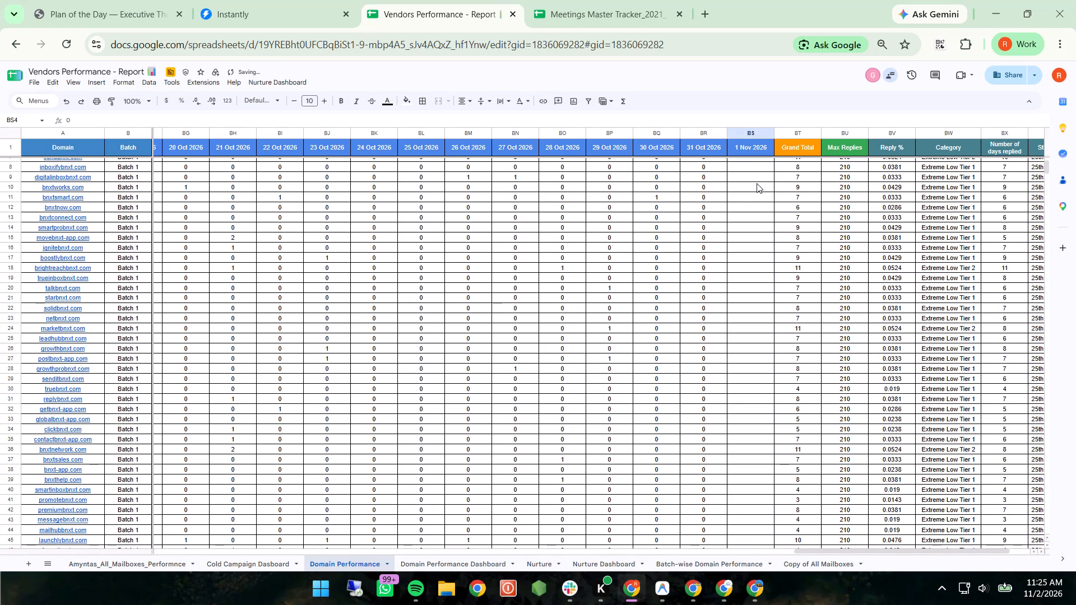
click(757, 183)
key(ctrl+c)
key(Down)
key(shift+Down)
key(shift+Down)
key(shift+Down)
key(shift+Down)
key(shift+Down)
key(shift+Down)
key(shift+Down)
key(shift+Down)
key(shift+Down)
key(shift+Down)
key(shift+Down)
key(shift+Down)
key(shift+Down)
key(shift+Down)
key(shift+Down)
key(shift+Down)
key(shift+Down)
key(shift+Down)
key(shift+Down)
key(shift+Down)
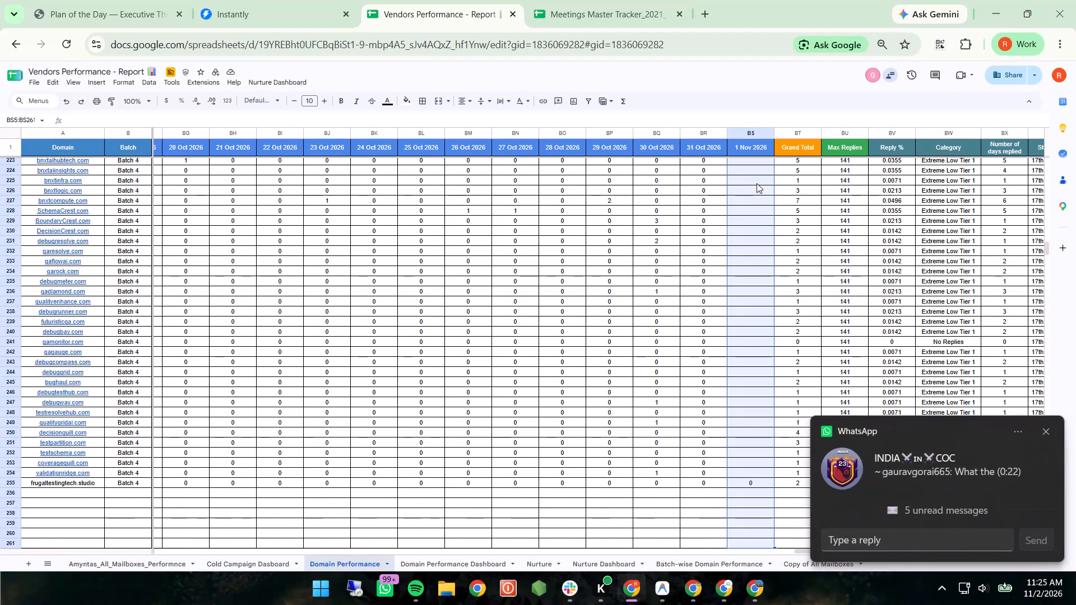
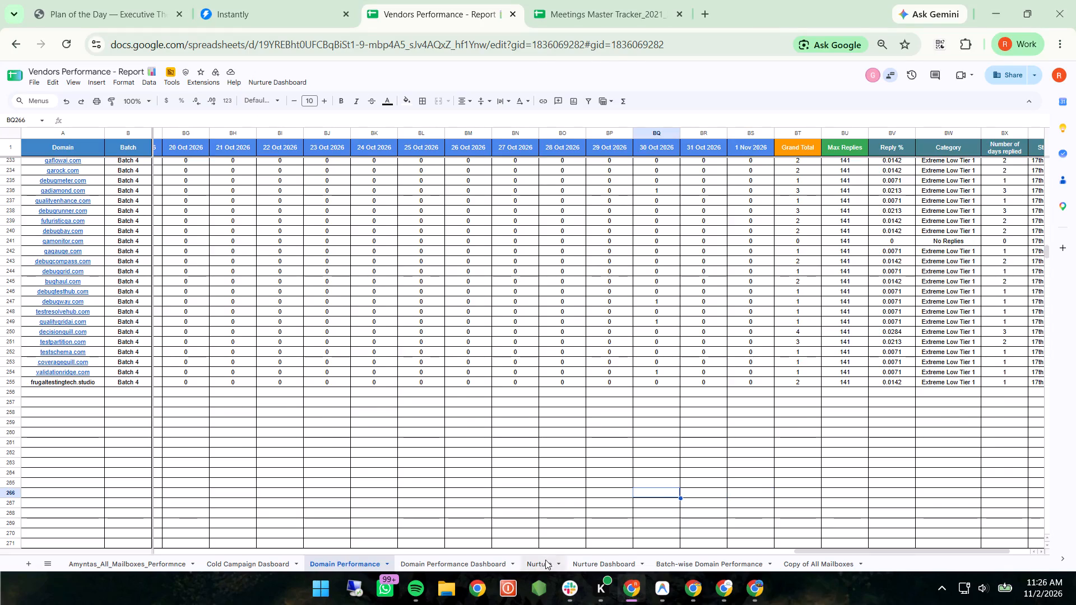
In the Batch-wise Domain Performance sheet, delete the 1-11-2026 date from the All Domains and Batch-1 to Batch-4 Domains tables.
click(679, 566)
scroll(383, 467, down, 1)
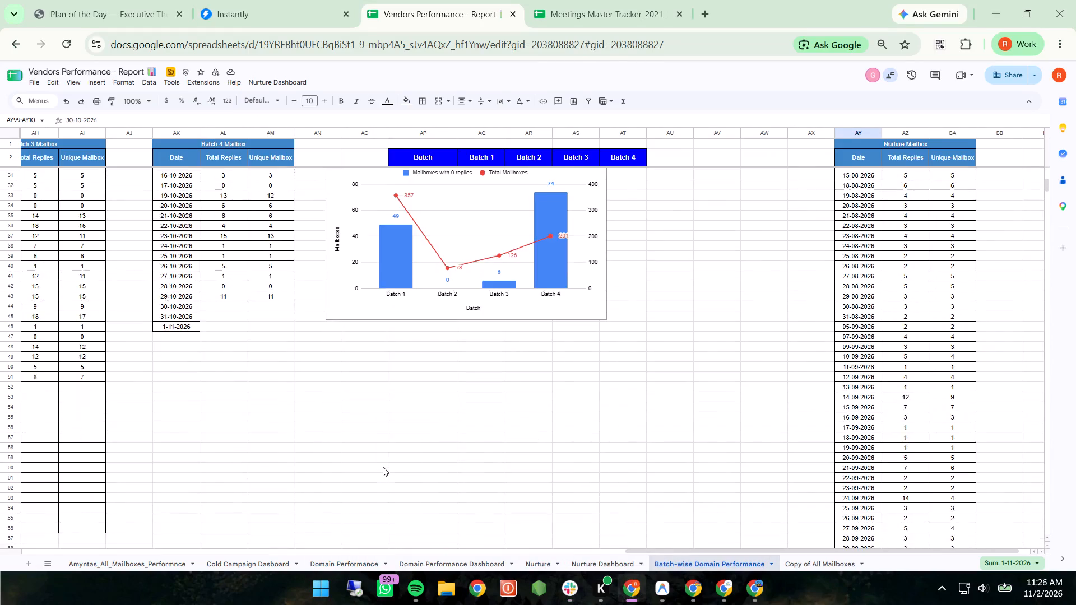
scroll(383, 467, down, 2)
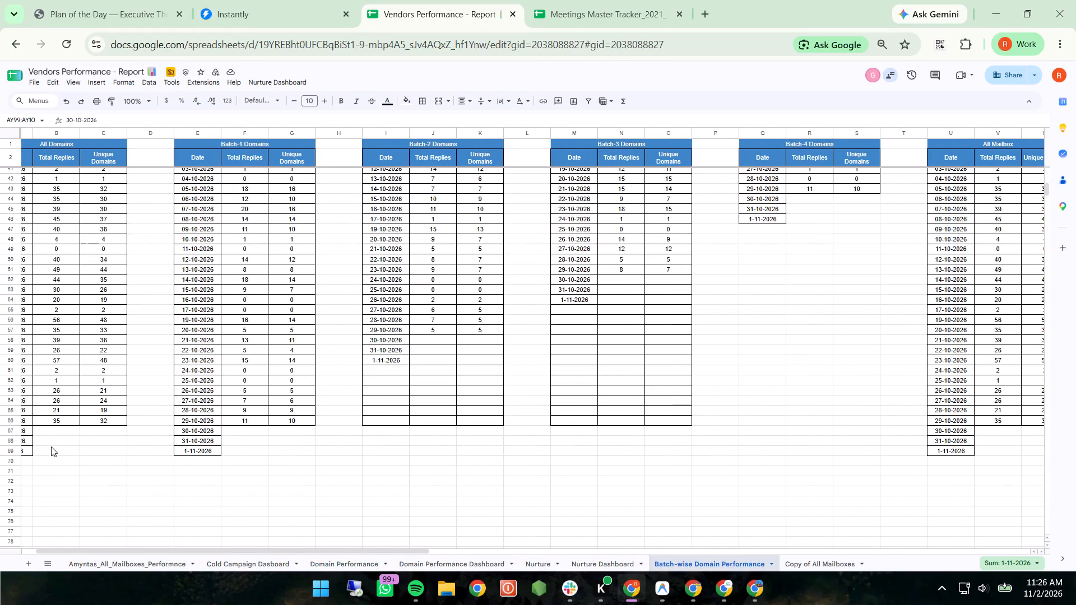
click(41, 450)
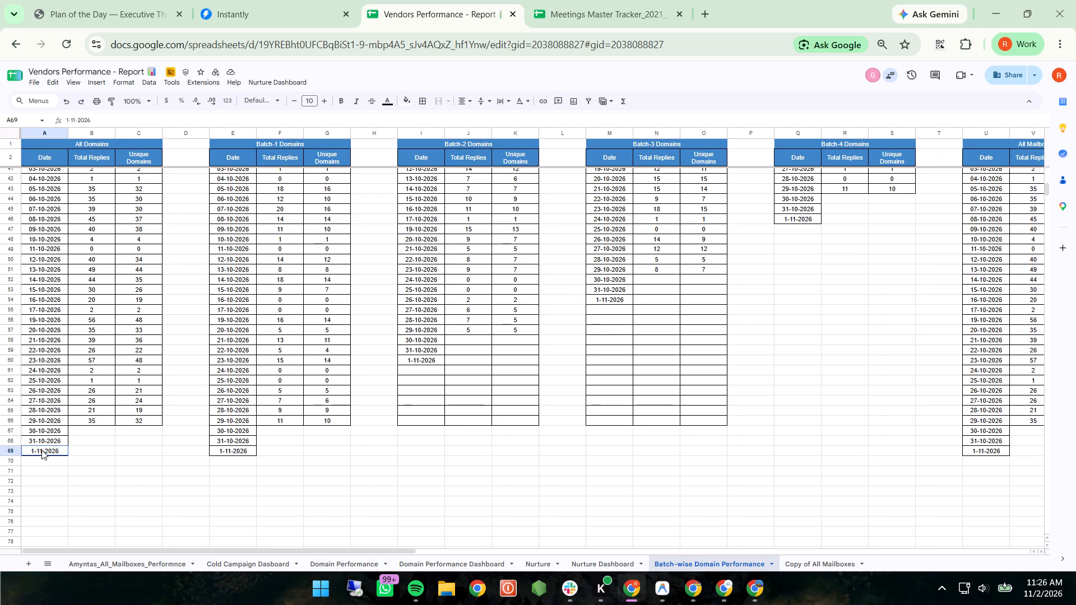
key(BackSpace)
click(235, 452)
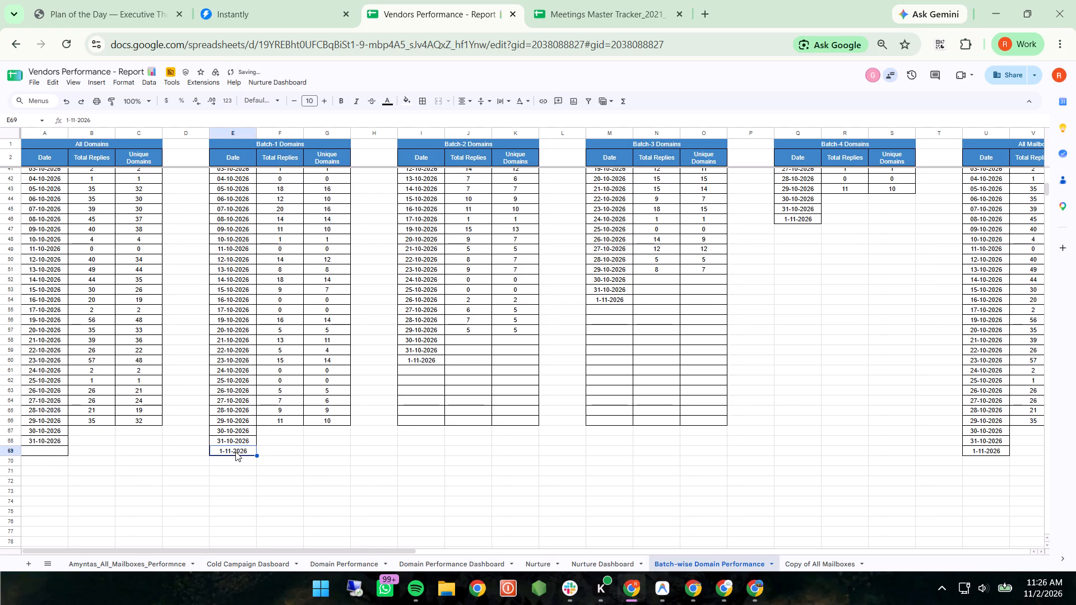
key(BackSpace)
click(411, 362)
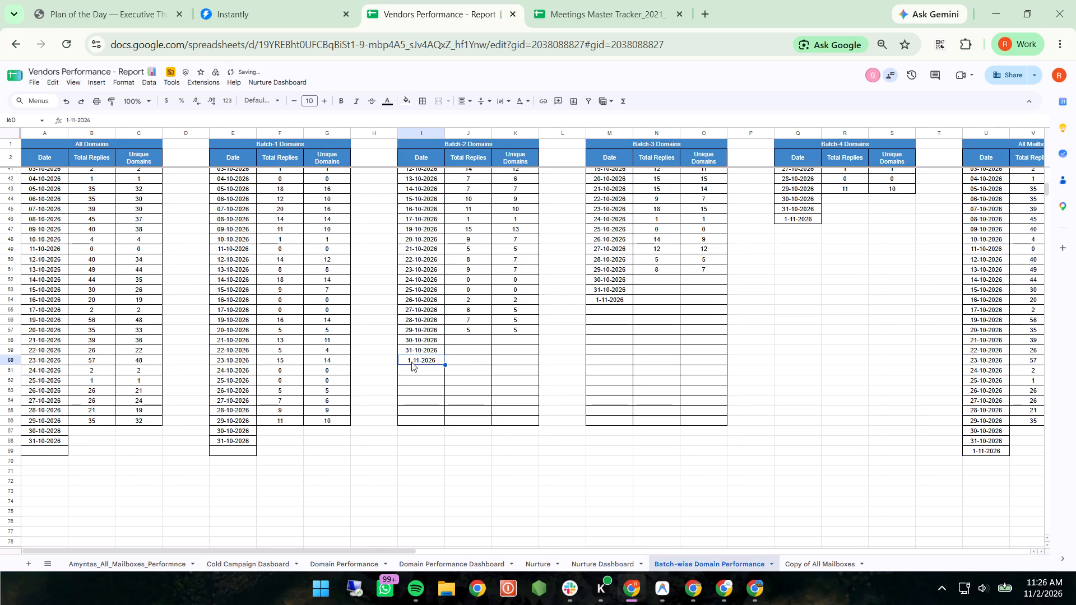
key(BackSpace)
click(600, 304)
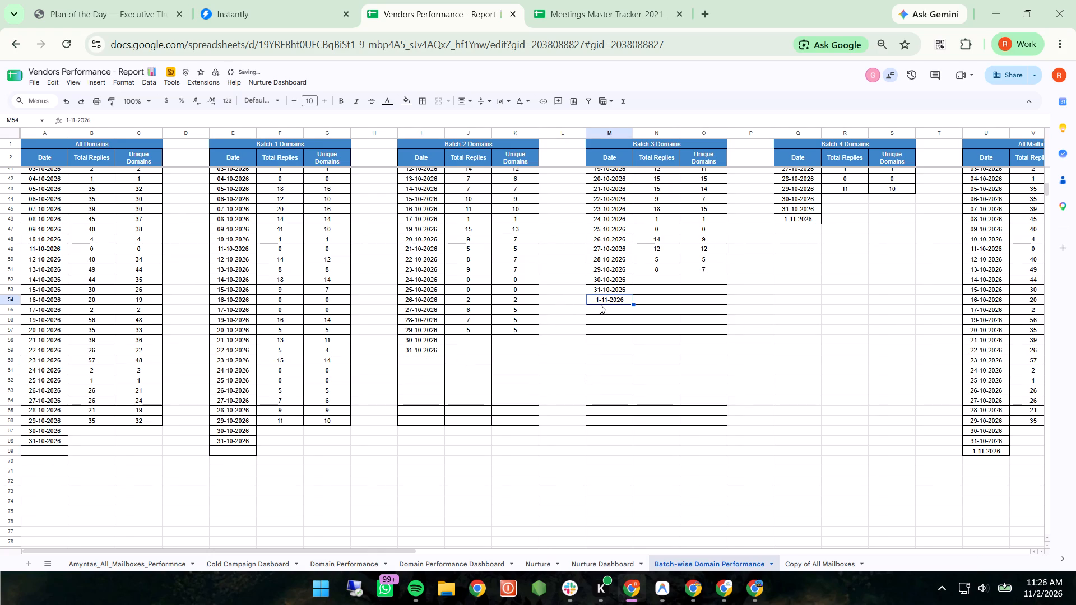
key(BackSpace)
scroll(600, 304, left, 5)
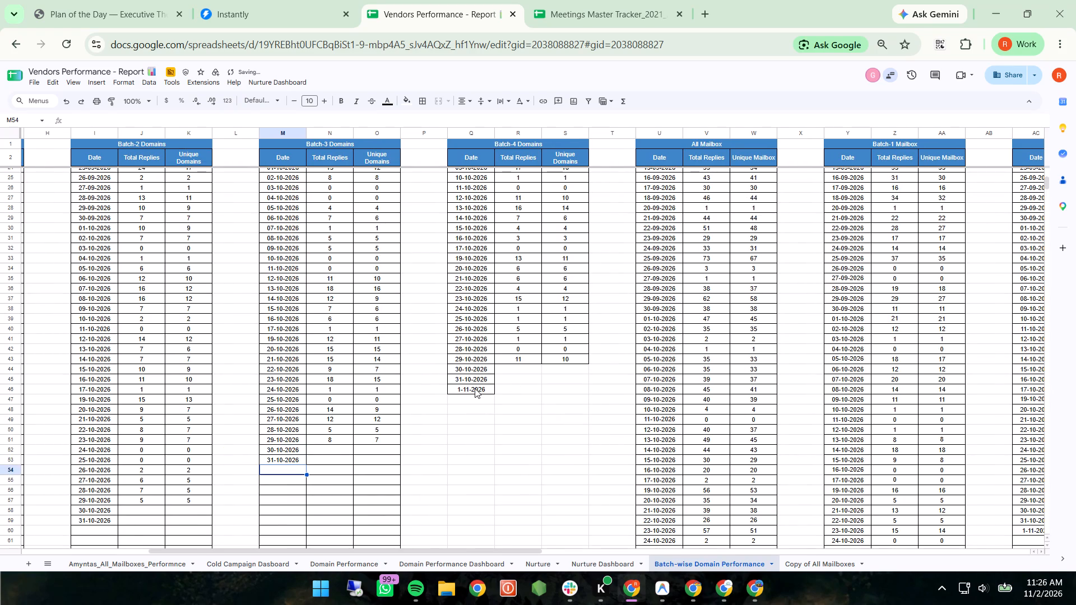
click(475, 388)
key(BackSpace)
Delete the 1-11-2026 date from the All Mailbox and Batch-1 to Batch-4 Mailbox tables.
scroll(475, 388, down, 2)
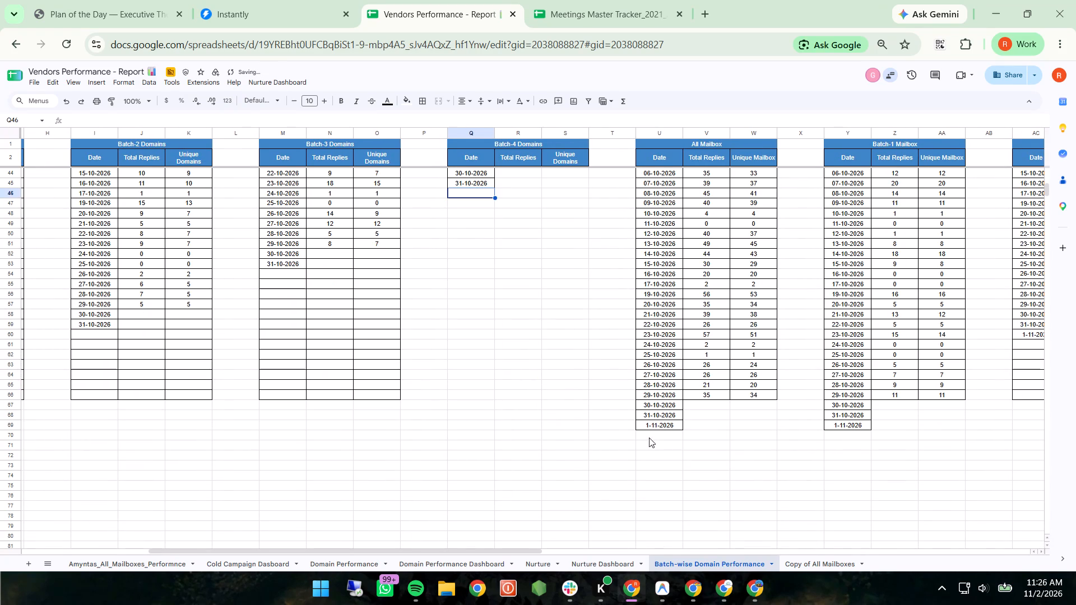
click(669, 422)
key(BackSpace)
scroll(669, 422, left, 3)
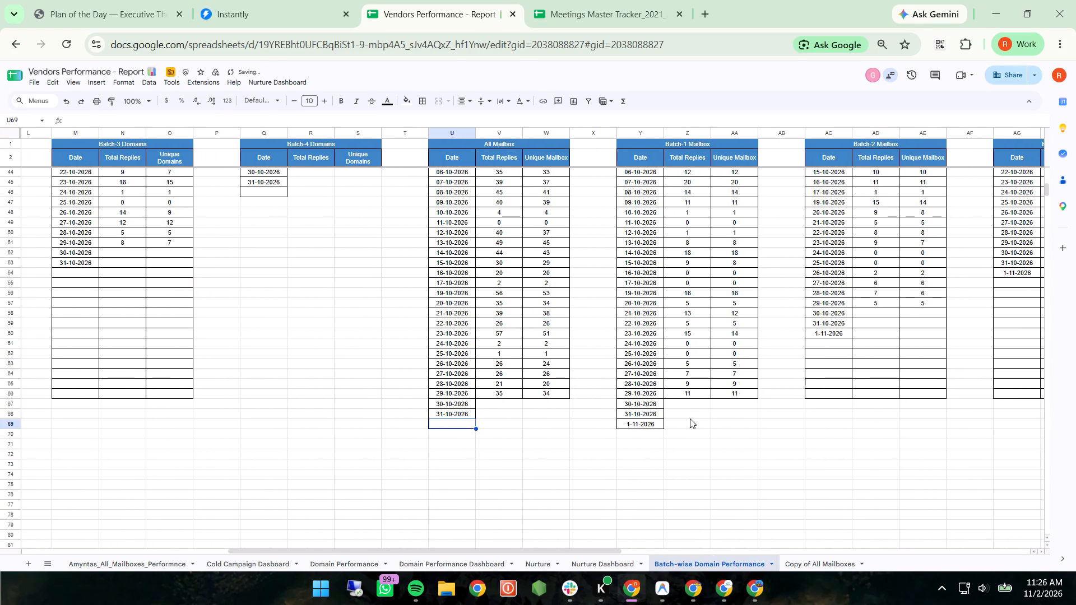
click(644, 425)
key(BackSpace)
scroll(644, 425, left, 2)
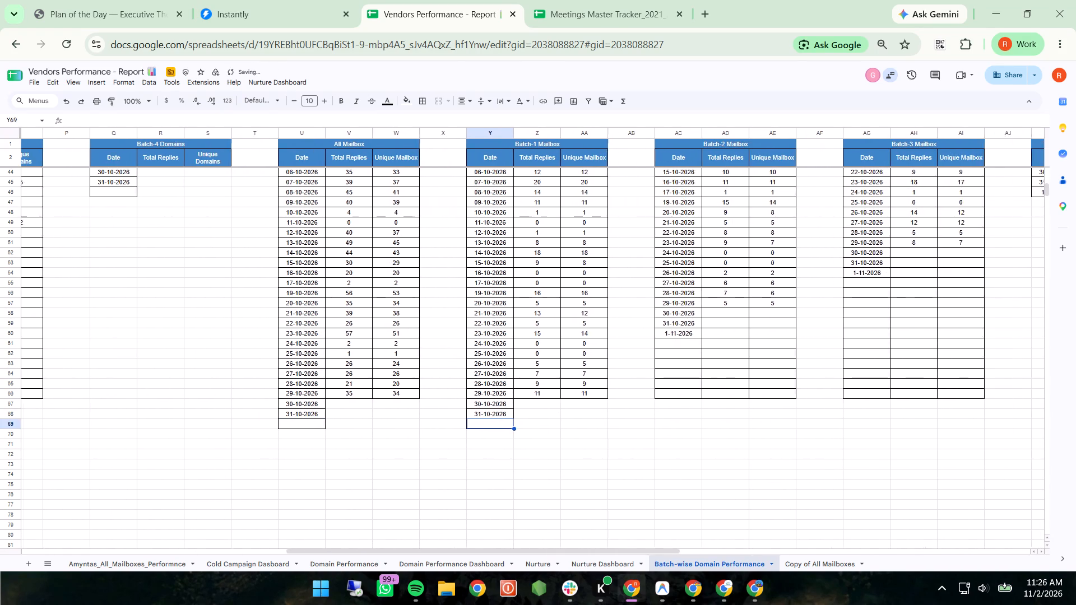
click(661, 335)
key(BackSpace)
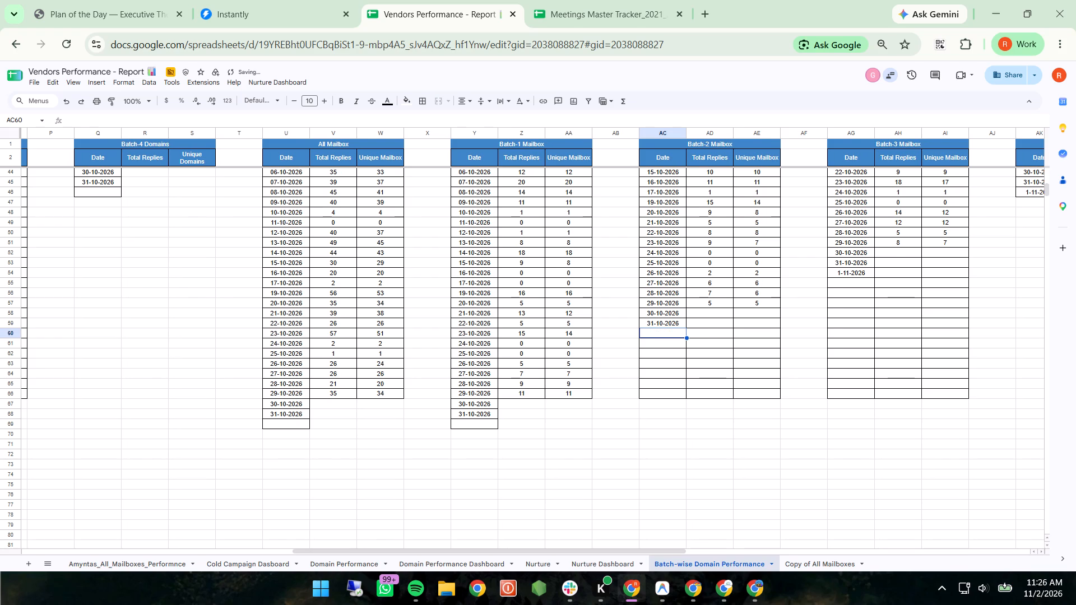
scroll(661, 335, left, 4)
click(559, 435)
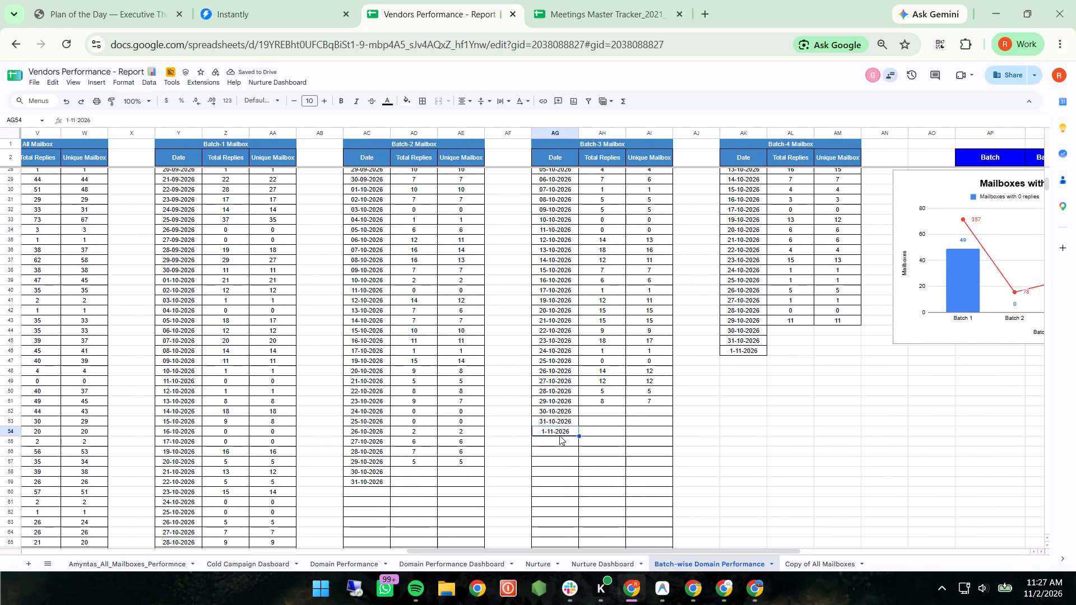
key(BackSpace)
click(727, 348)
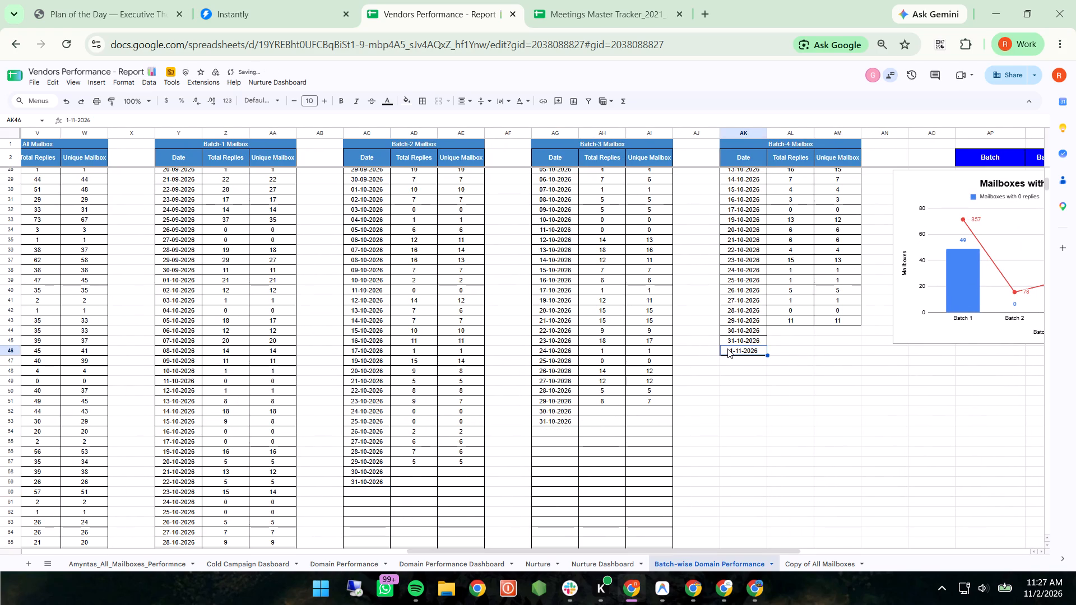
key(BackSpace)
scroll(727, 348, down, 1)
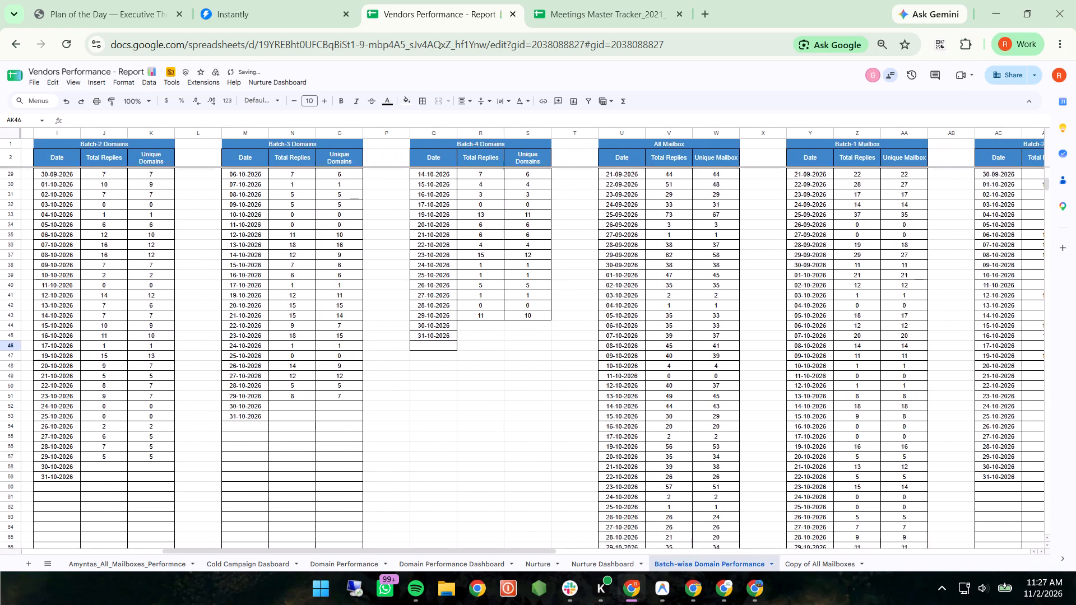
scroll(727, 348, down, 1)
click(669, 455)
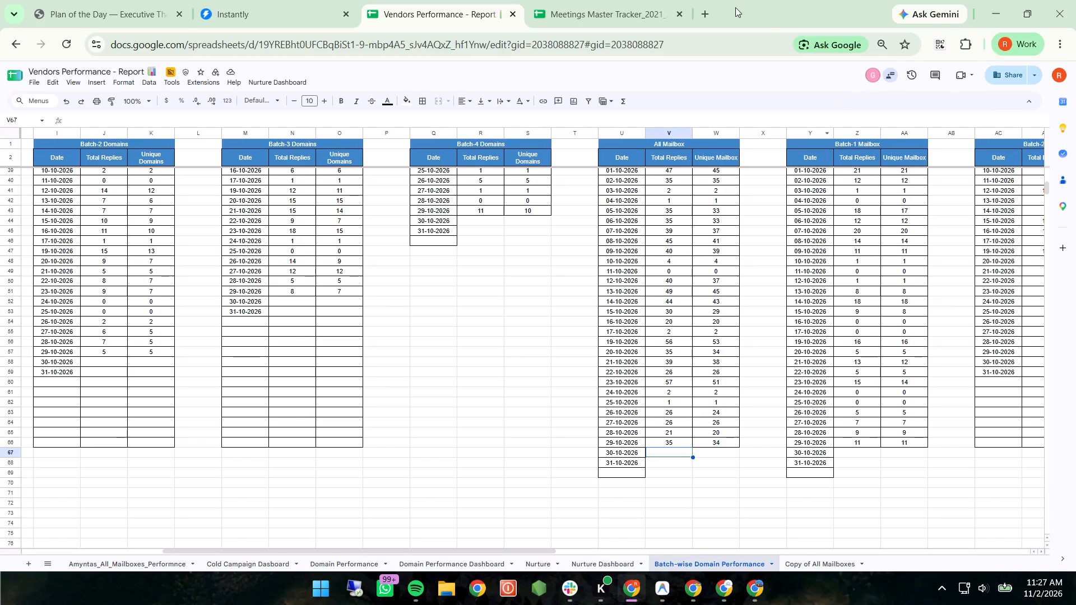
Open a new browser tab and enter "data" as the lookup text.
click(712, 9)
text(data)
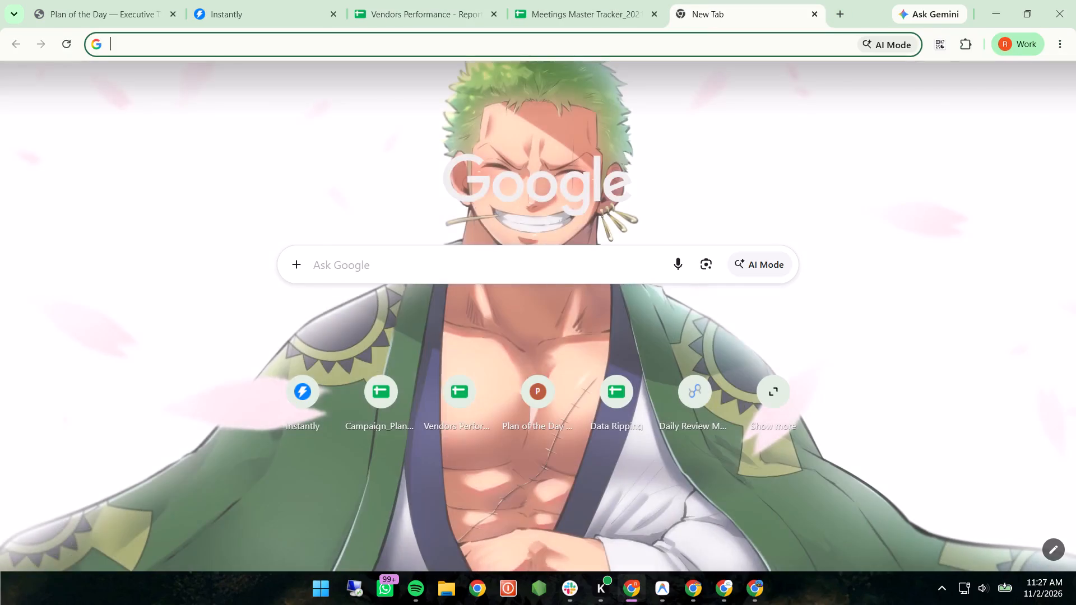
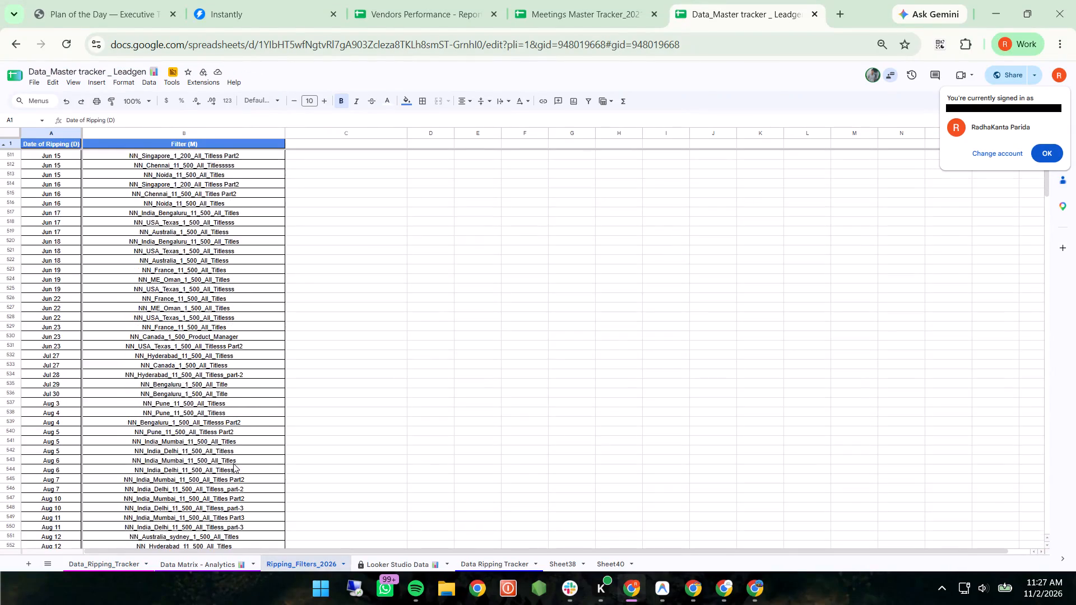
Review the most recent ripping dates and filters in the Ripping_Filters_2026 sheet.
scroll(233, 463, down, 12)
scroll(233, 463, up, 2)
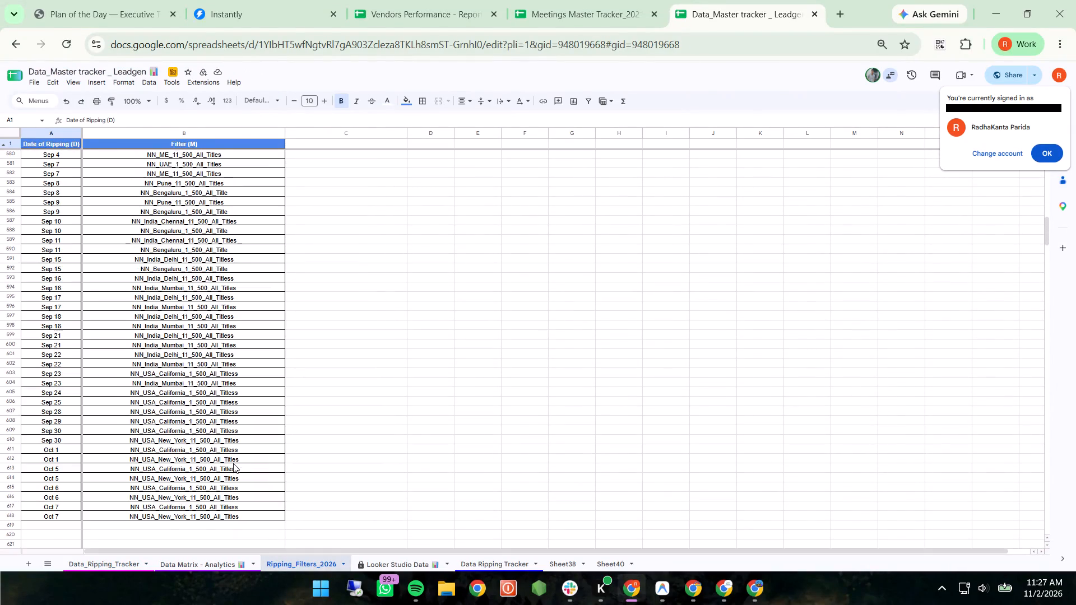
click(171, 384)
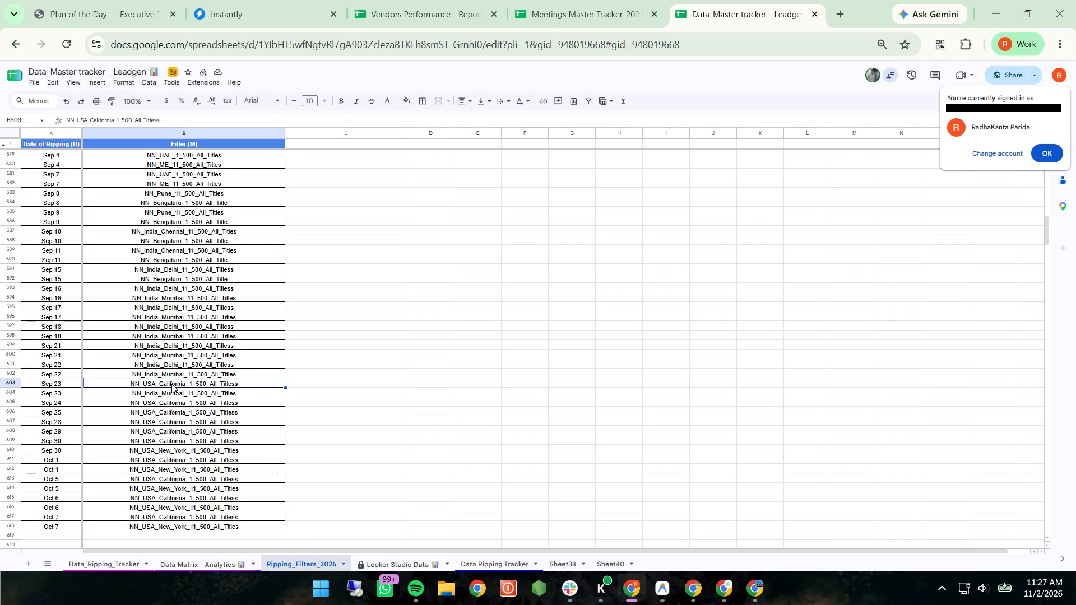
In the Vendors Performance report's All Mailbox table, enter total replies and unique mailboxes: 30 and 29 for 30-10-2026, 2 and 2 for 31-10-2026.
click(409, 0)
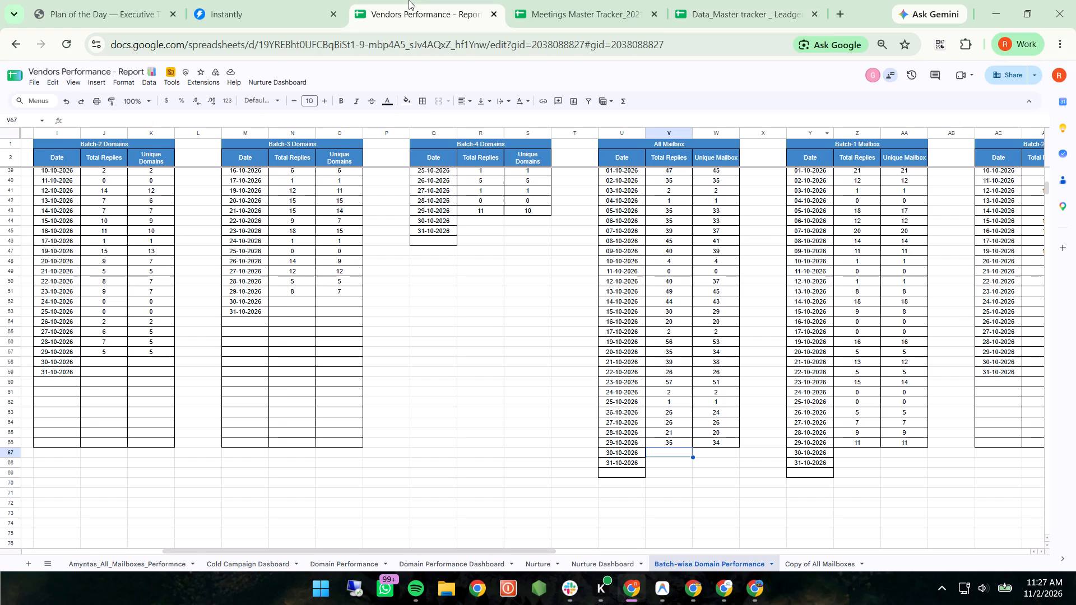
scroll(487, 315, left, 1)
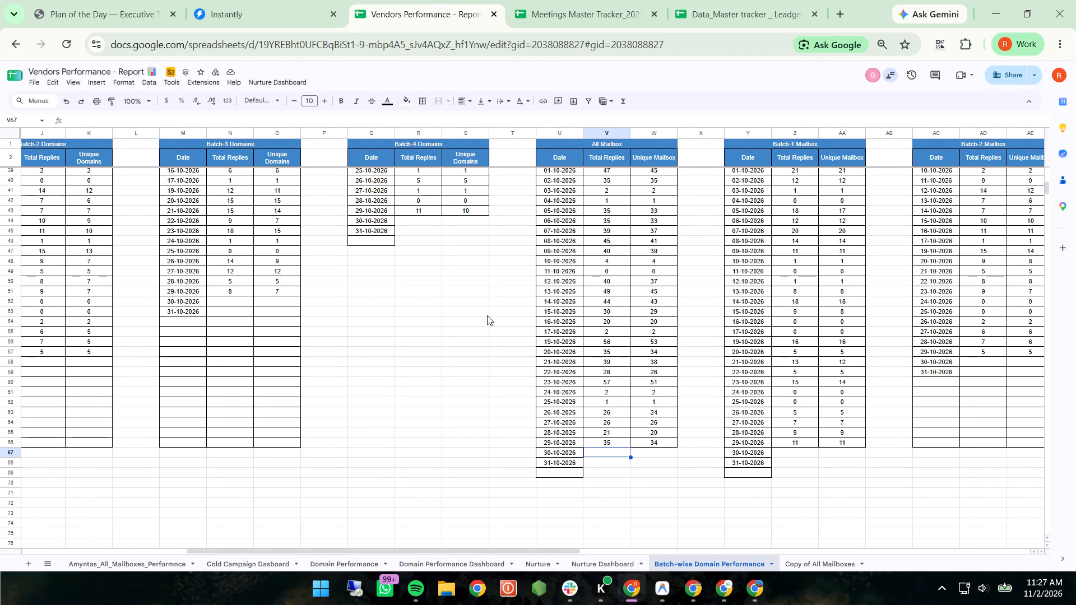
text(30)
key(Right)
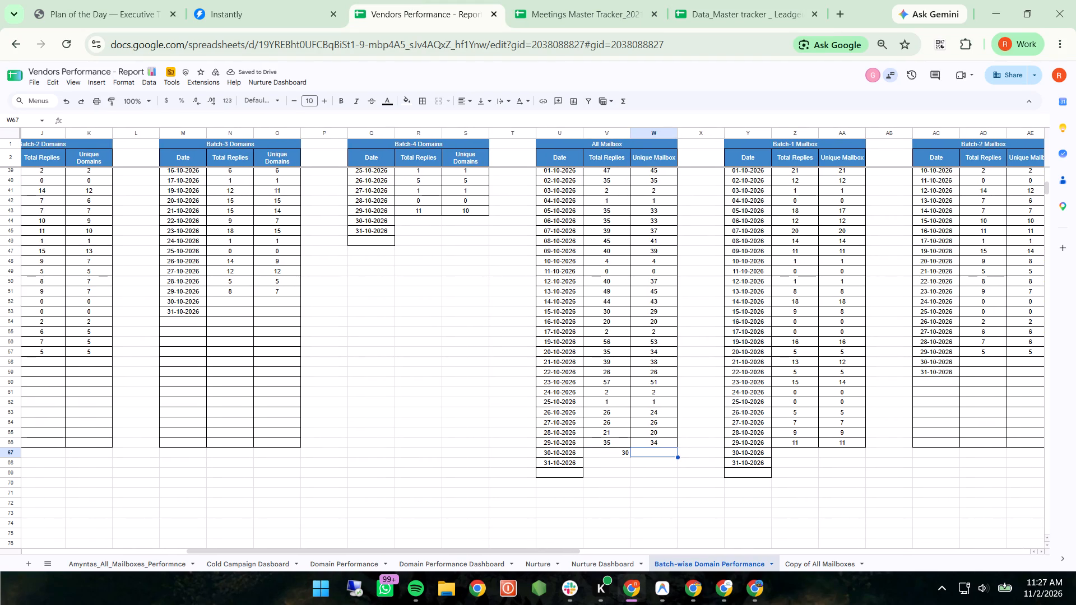
text(289)
key(BackSpace)
key(BackSpace)
key(9)
key(Down)
key(Left)
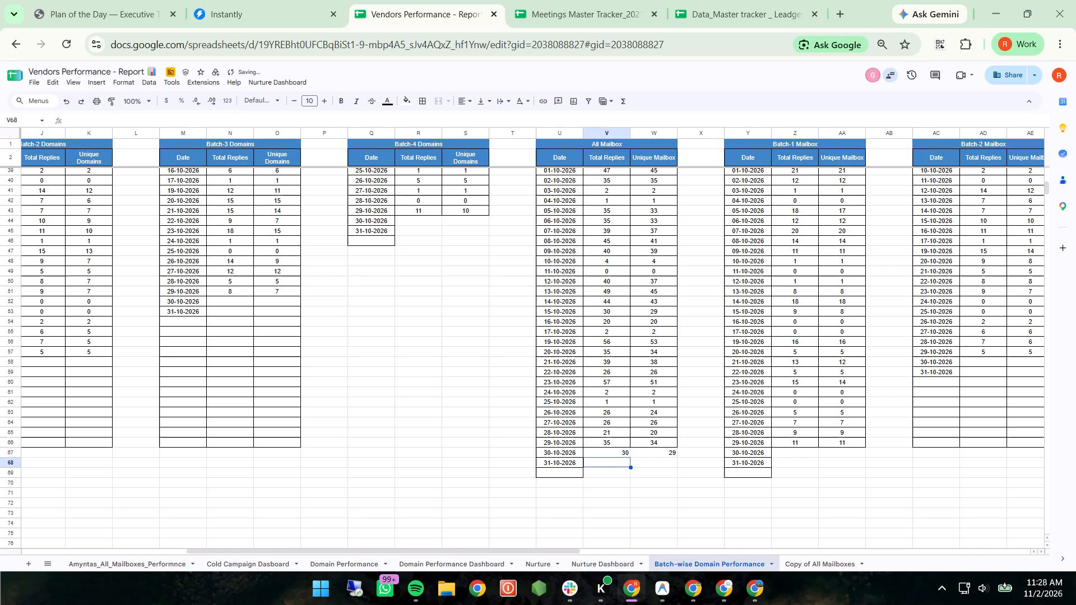
key(2)
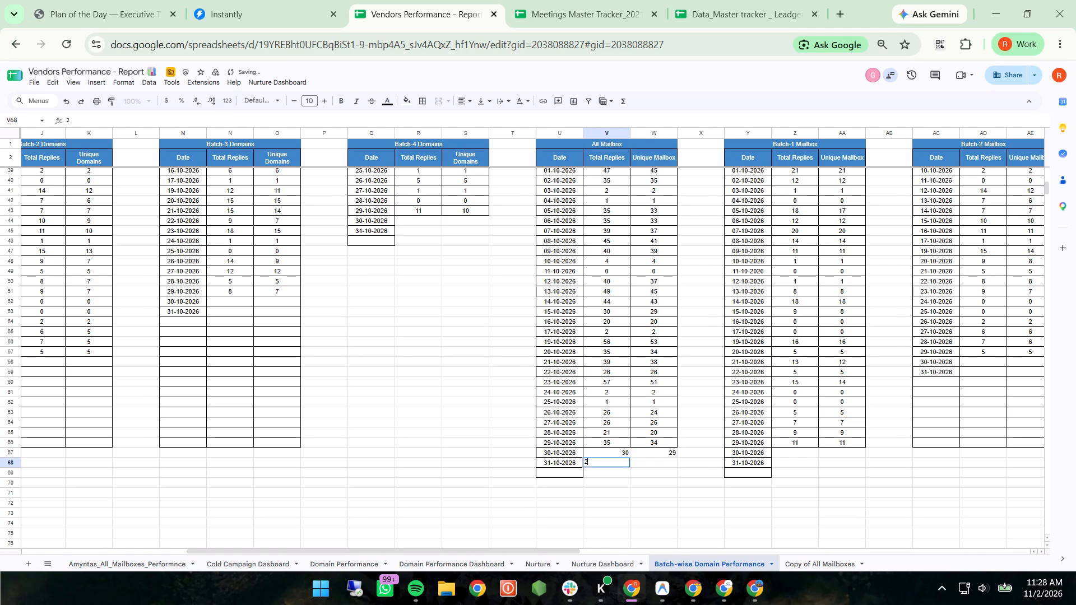
key(Right)
key(2)
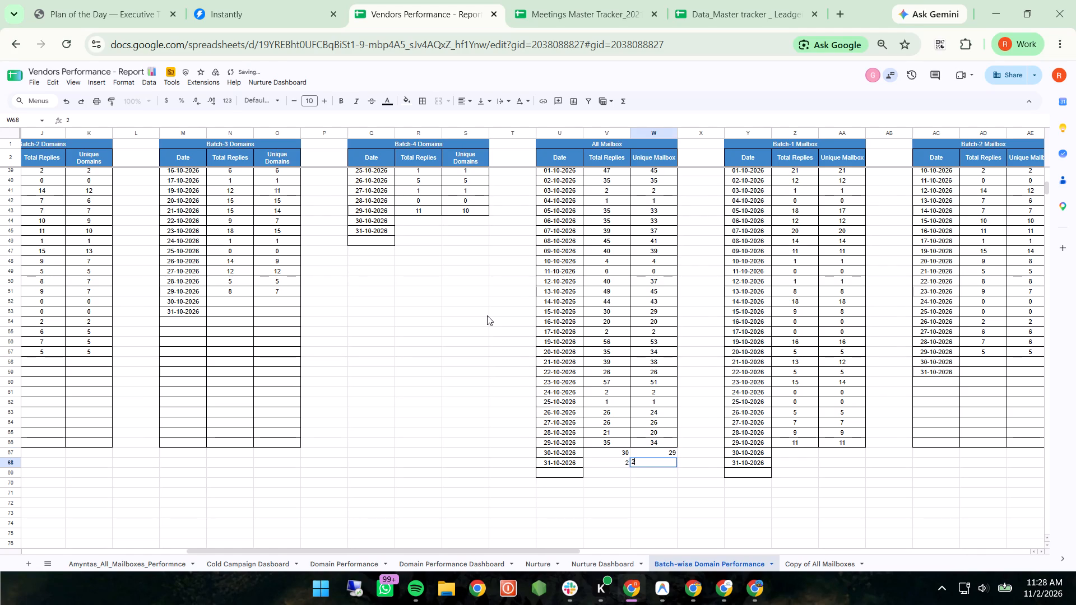
key(Right)
In the Batch-1 Mailbox table, enter total replies and unique mailboxes: 3 and 3 for 30-10-2026, 1 and 1 for 31-10-2026.
scroll(487, 315, left, 1)
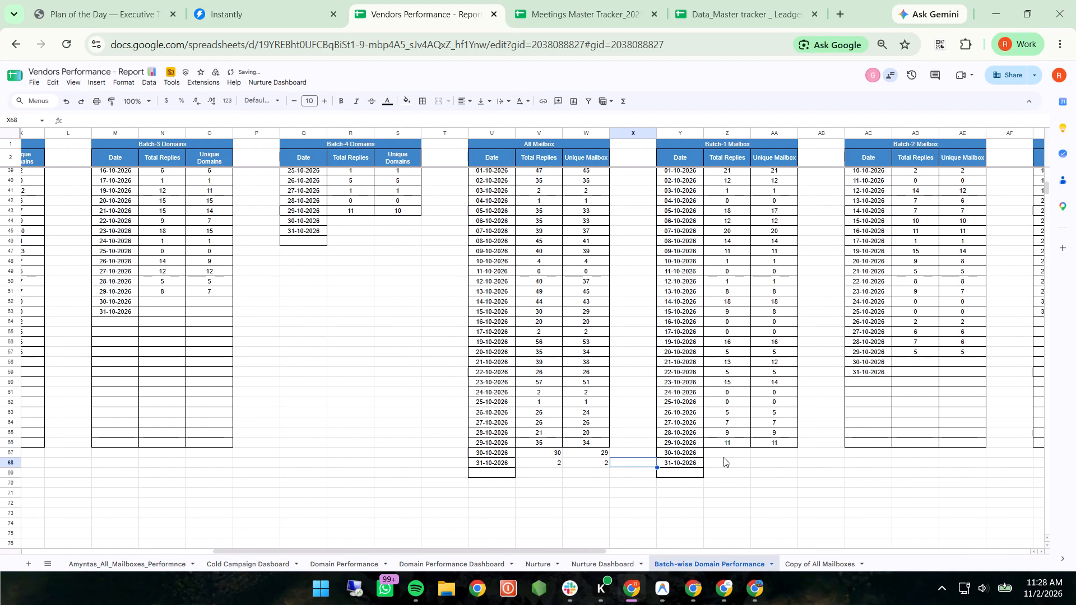
click(723, 457)
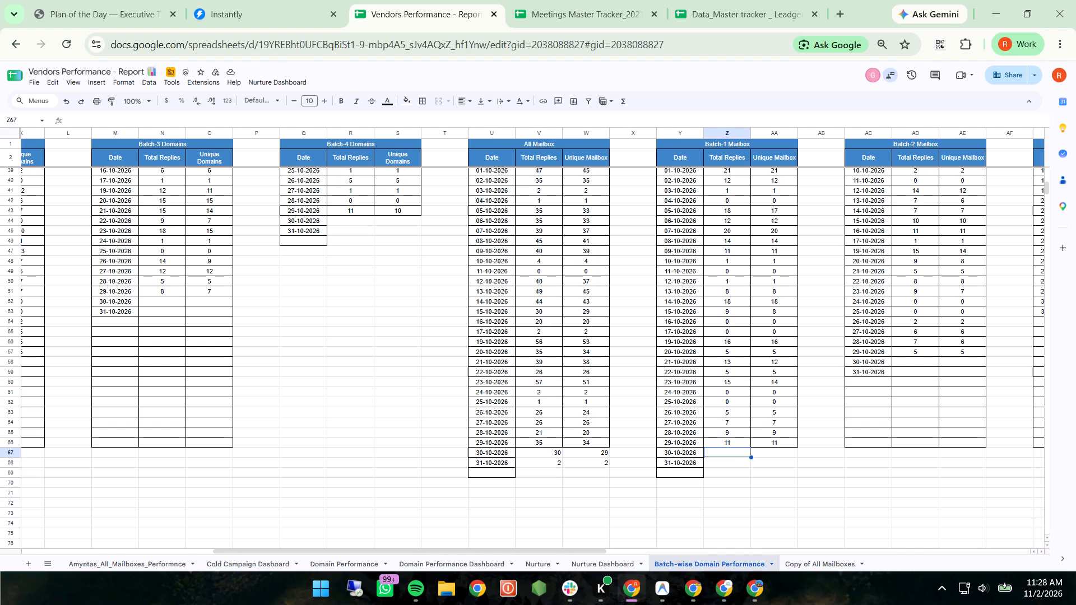
key(3)
key(Right)
key(3)
key(Down)
key(Left)
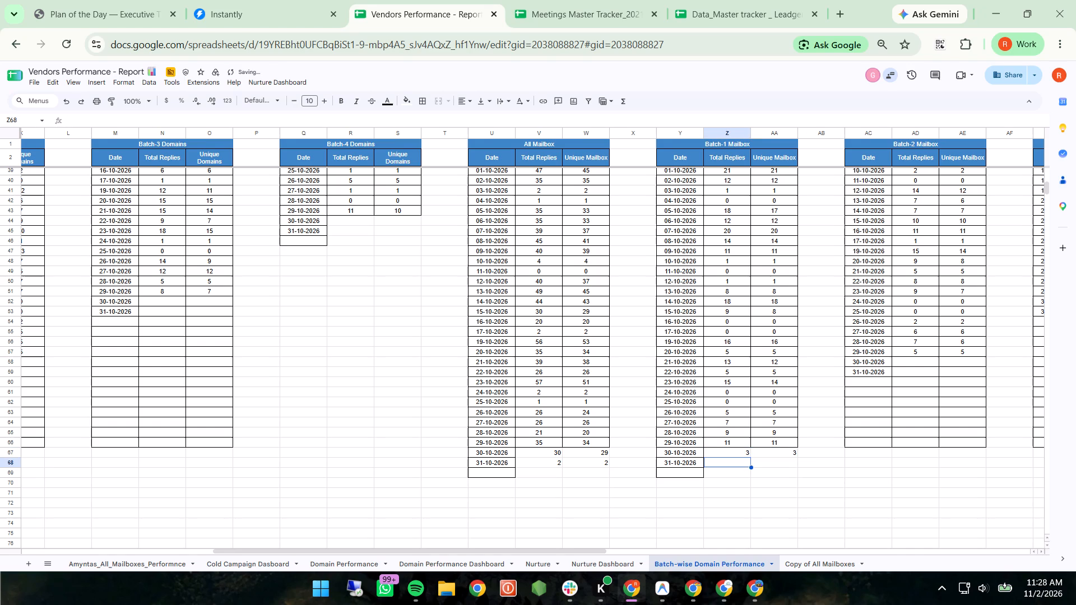
key(1)
key(Right)
key(1)
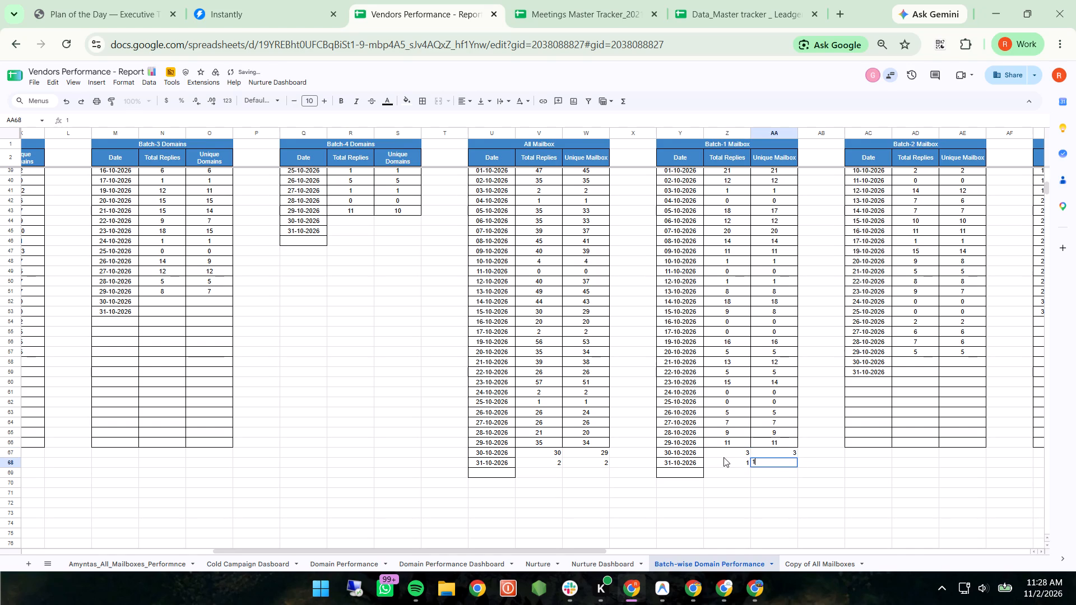
key(Right)
In the Batch-2 Mailbox table, enter total replies and unique mailboxes: 4 and 4 for 30-10-2026, 0 and 0 for 31-10-2026.
scroll(723, 457, left, 2)
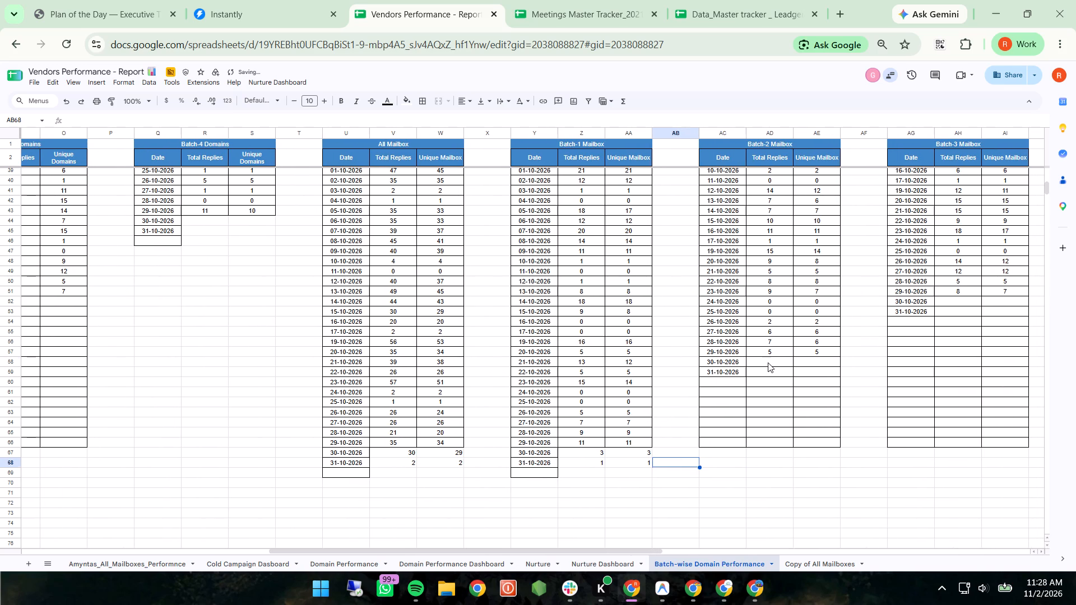
click(768, 362)
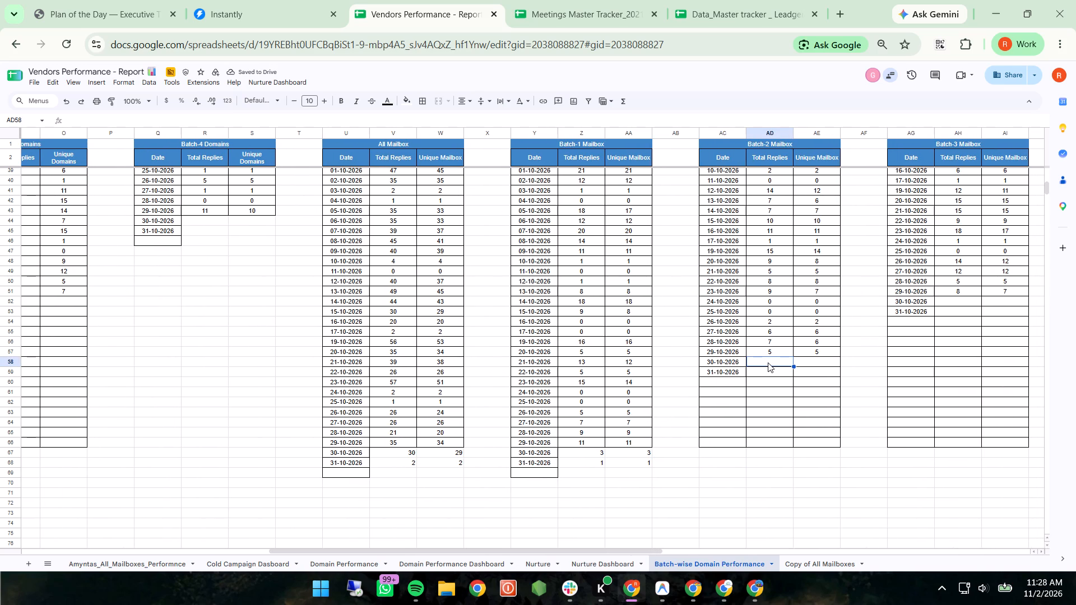
key(4)
key(Right)
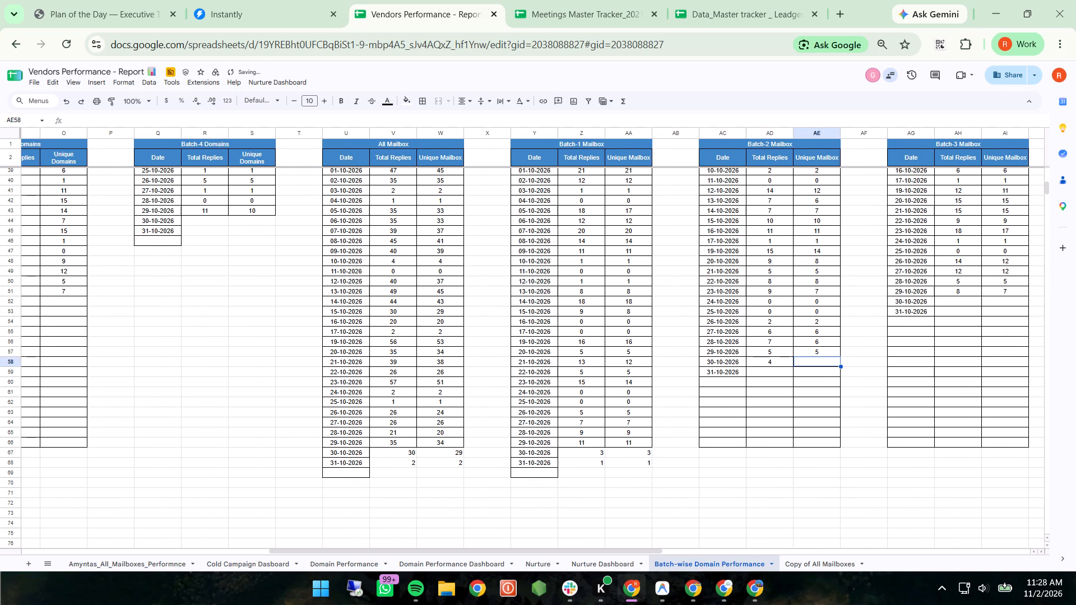
key(4)
key(Right)
scroll(768, 362, left, 1)
key(Down)
key(Left)
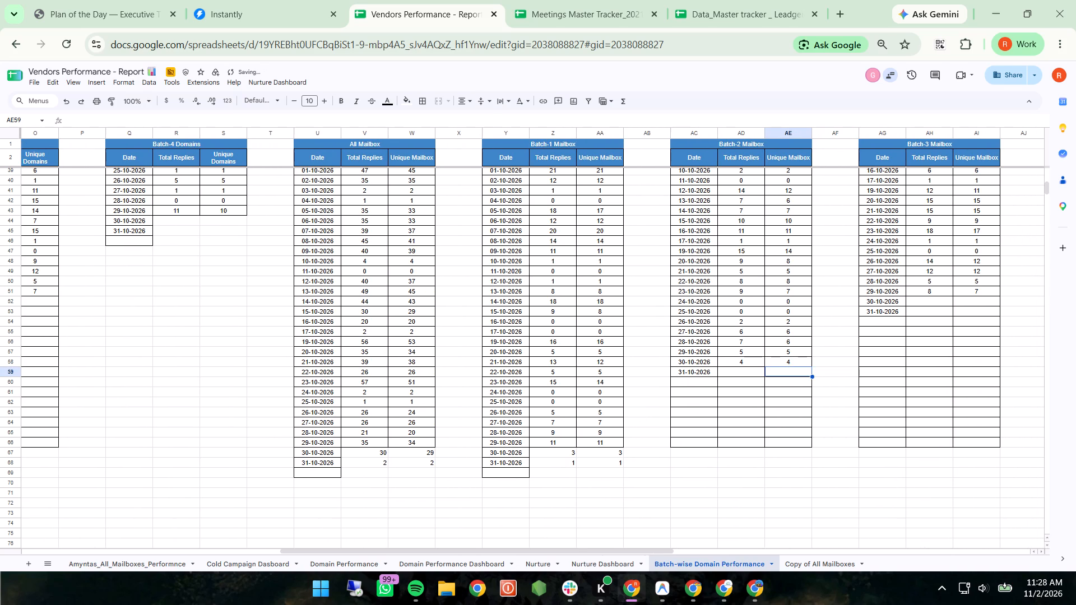
key(0)
key(Left)
key(0)
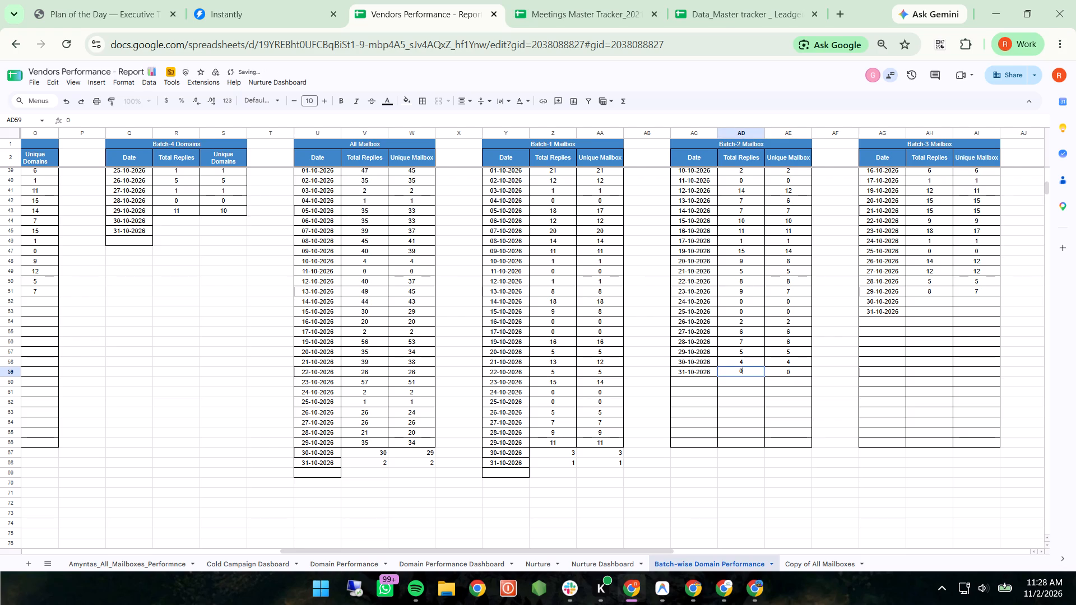
In the Batch-3 Mailbox table, enter total replies and unique mailboxes: 12 and 12 for 30-10-2026, 0 and 0 for 31-10-2026.
scroll(768, 362, left, 1)
click(893, 299)
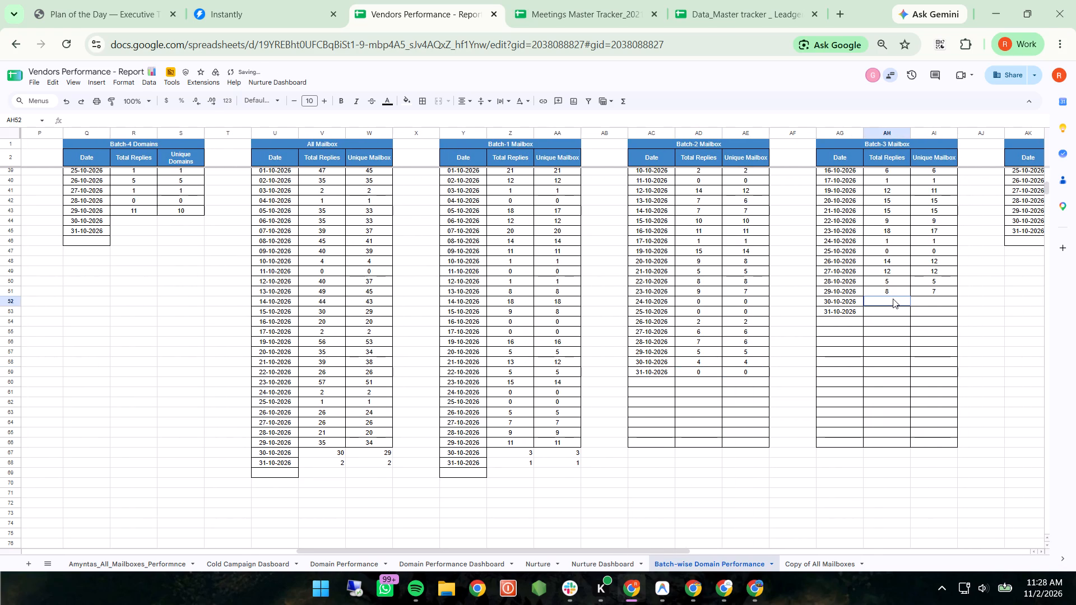
scroll(893, 299, left, 1)
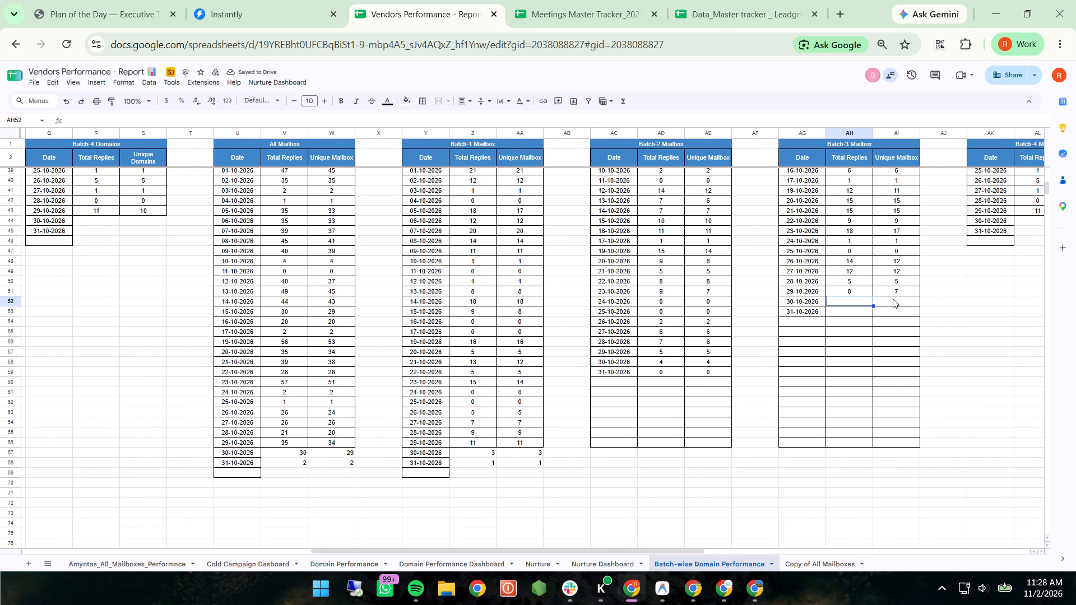
text(12)
key(Right)
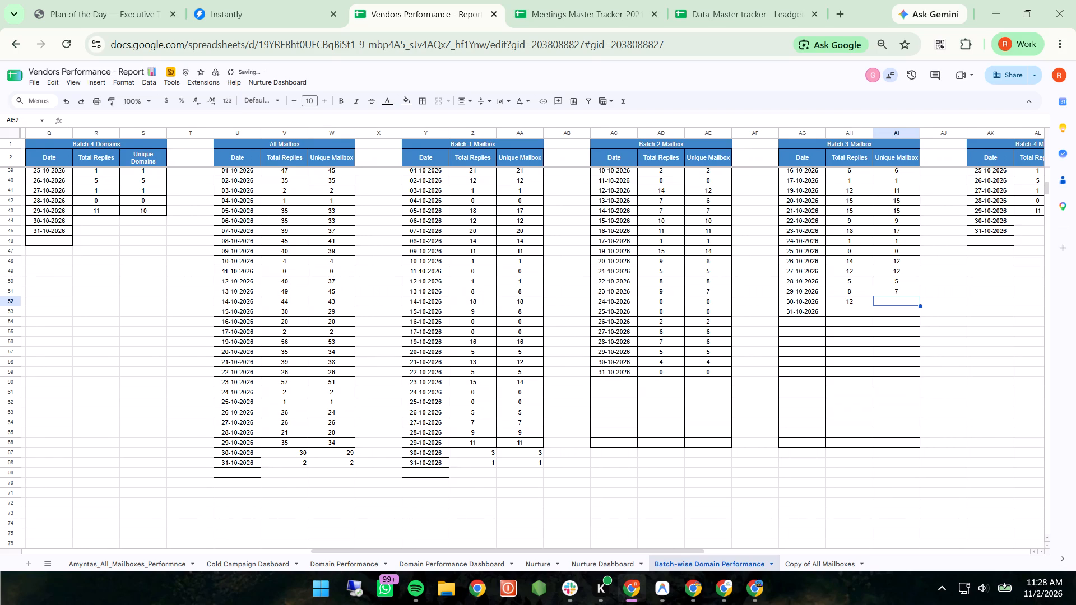
text(12)
key(Down)
key(Left)
key(0)
key(Right)
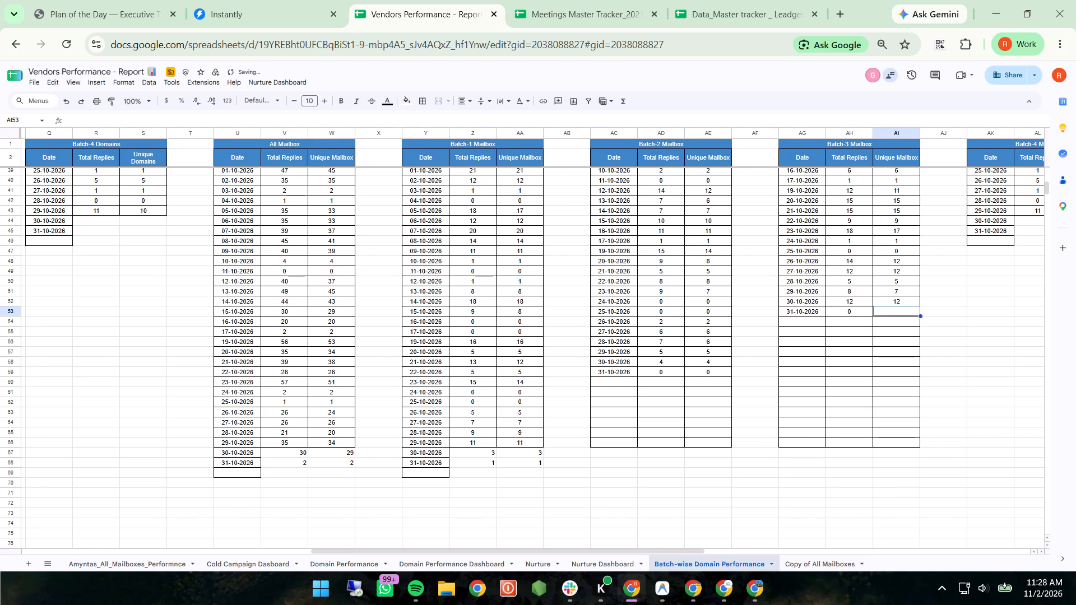
key(0)
key(Right)
In the Batch-4 Mailbox table, enter total replies and unique mailboxes: 11 and 10 for 30-10-2026, 1 and 1 for 31-10-2026.
scroll(893, 299, left, 2)
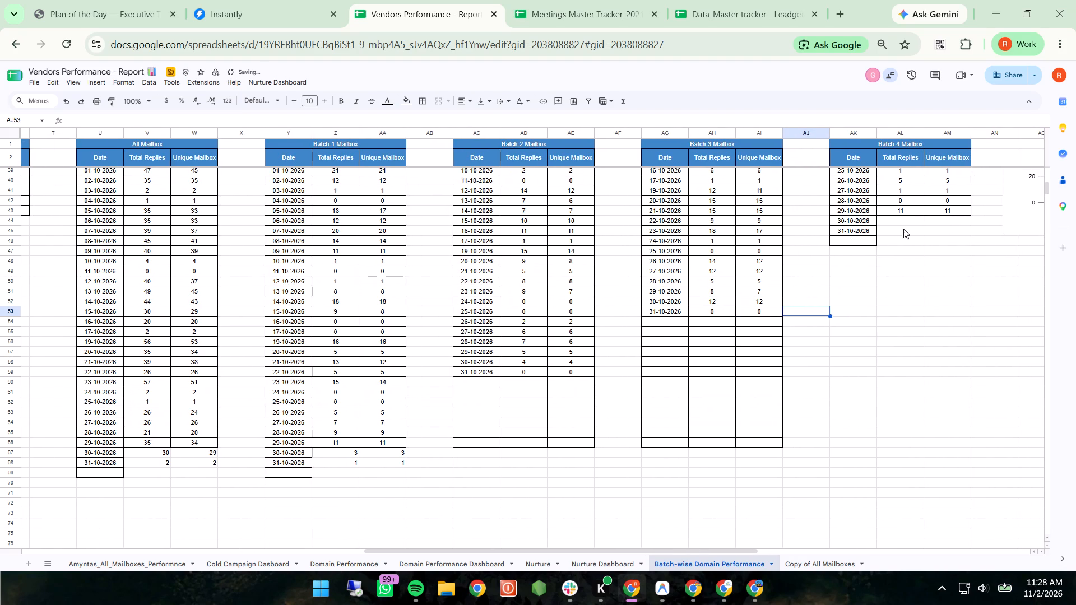
click(896, 222)
scroll(896, 222, left, 1)
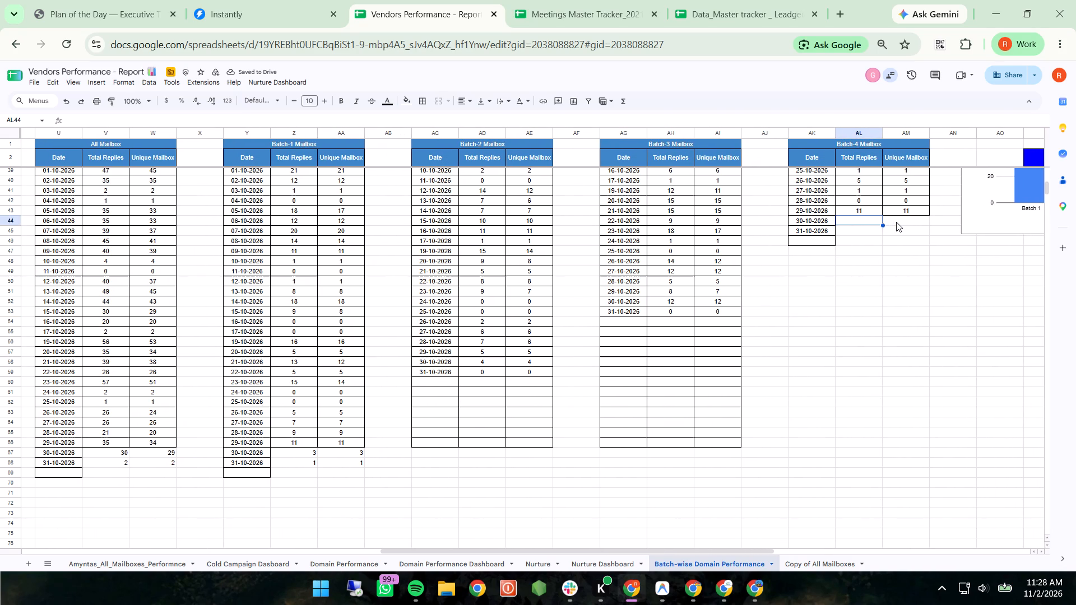
text(11)
key(Right)
text(10)
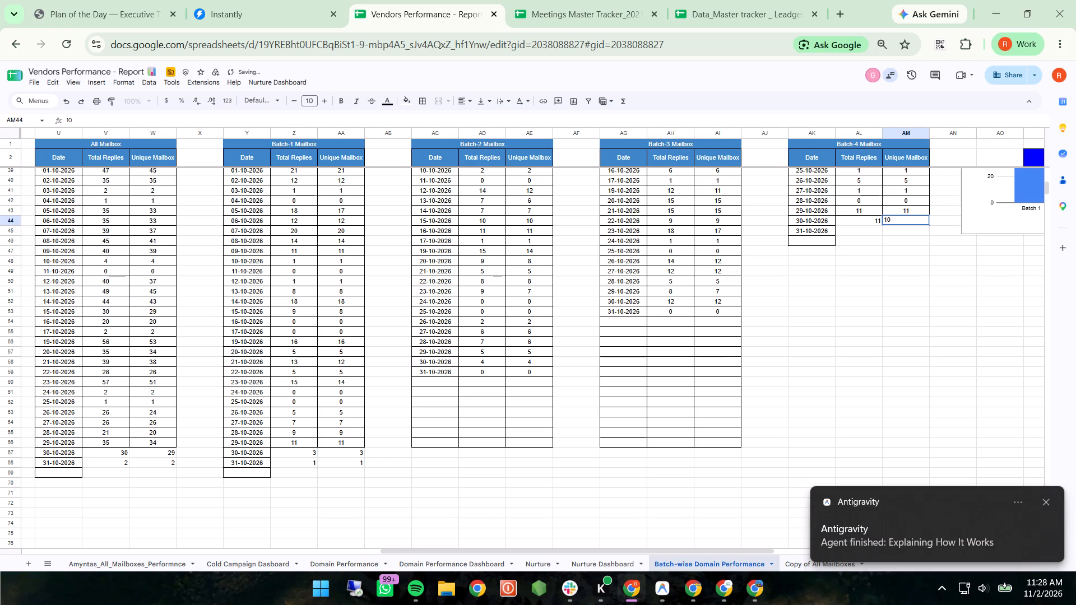
key(Down)
key(Left)
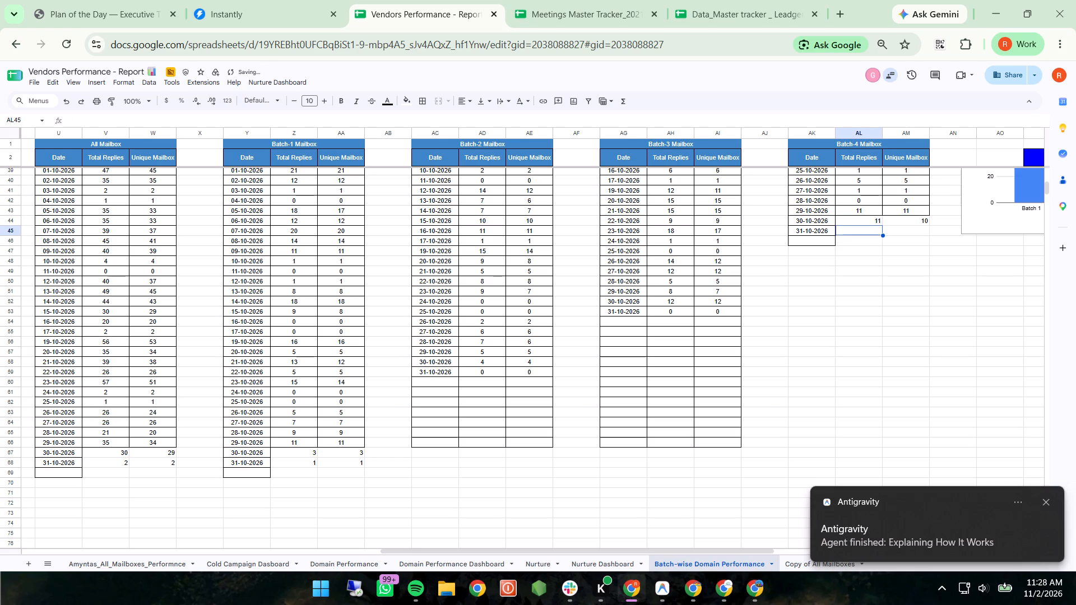
key(1)
key(Right)
key(1)
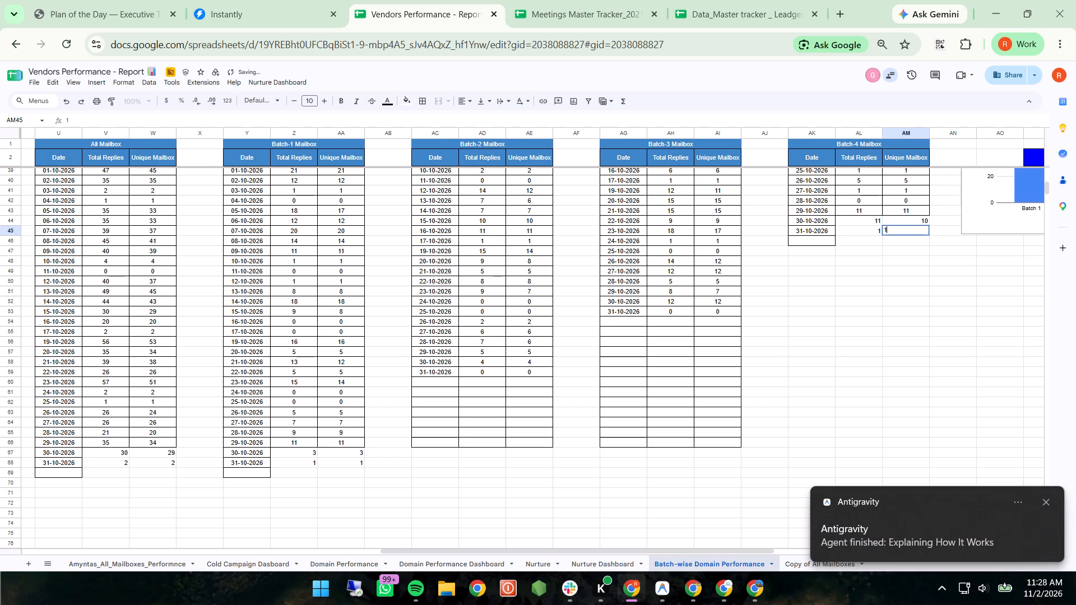
key(Return)
Copy the 29-10-2026 row's formatting in the Batch-4 Mailbox table onto the 30-10-2026 and 31-10-2026 rows and the empty row below.
scroll(896, 222, left, 1)
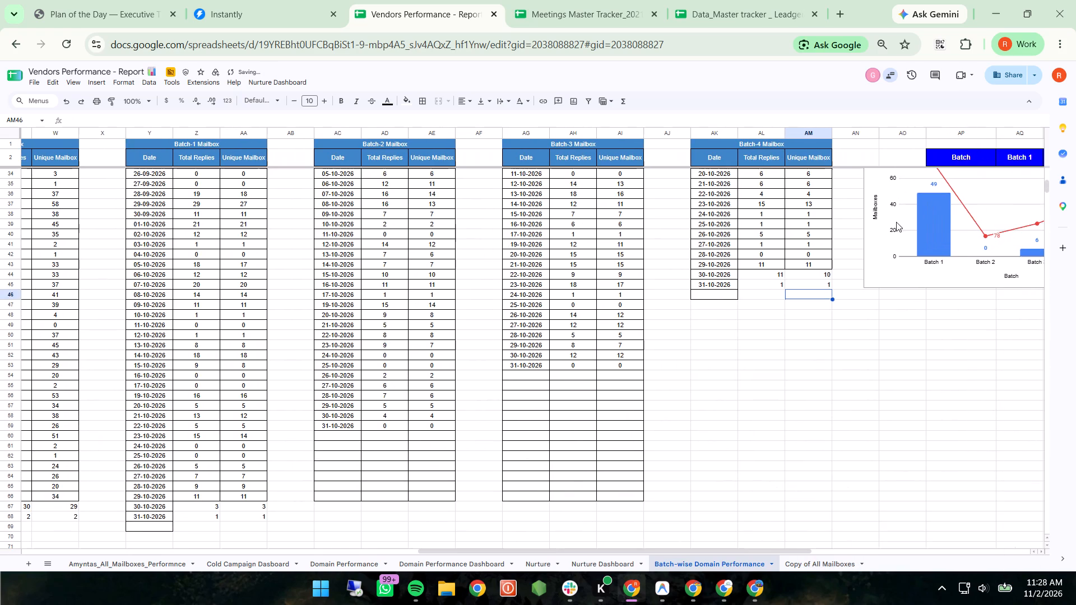
click(700, 264)
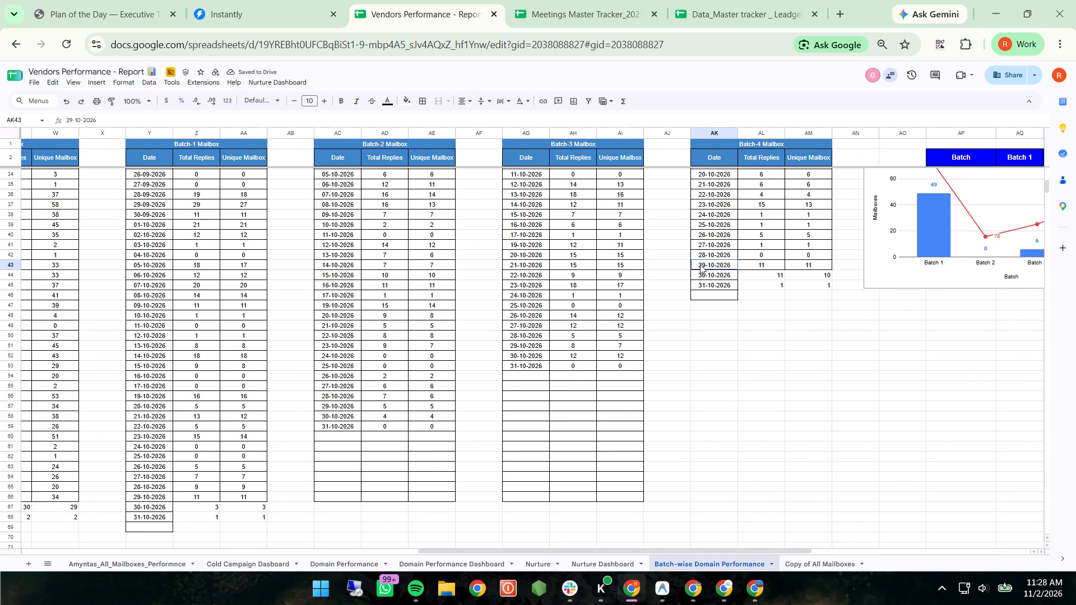
key(shift+Right)
key(shift+Right)
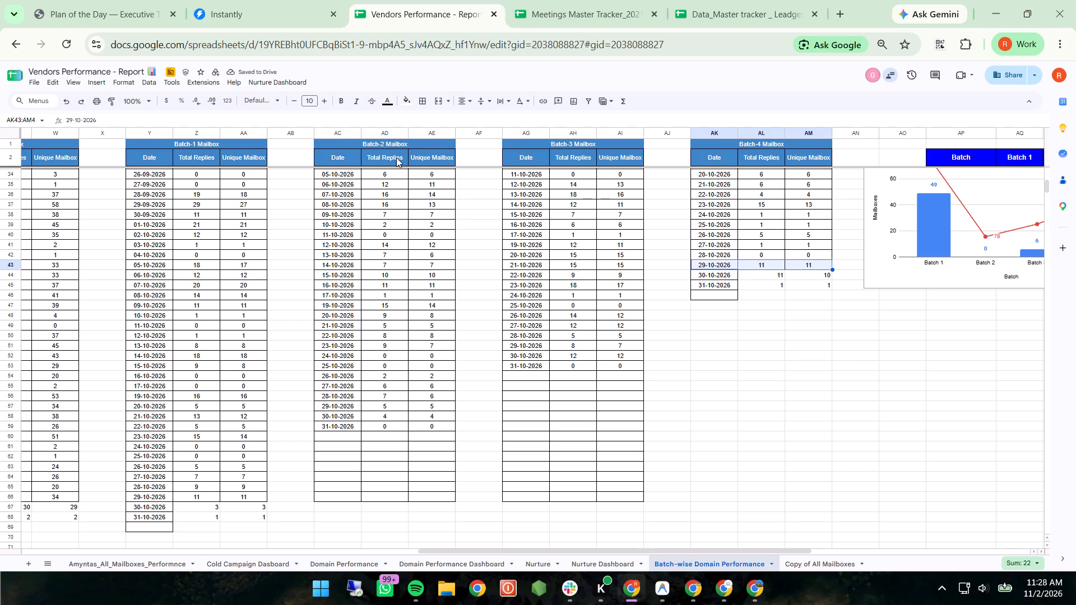
click(110, 97)
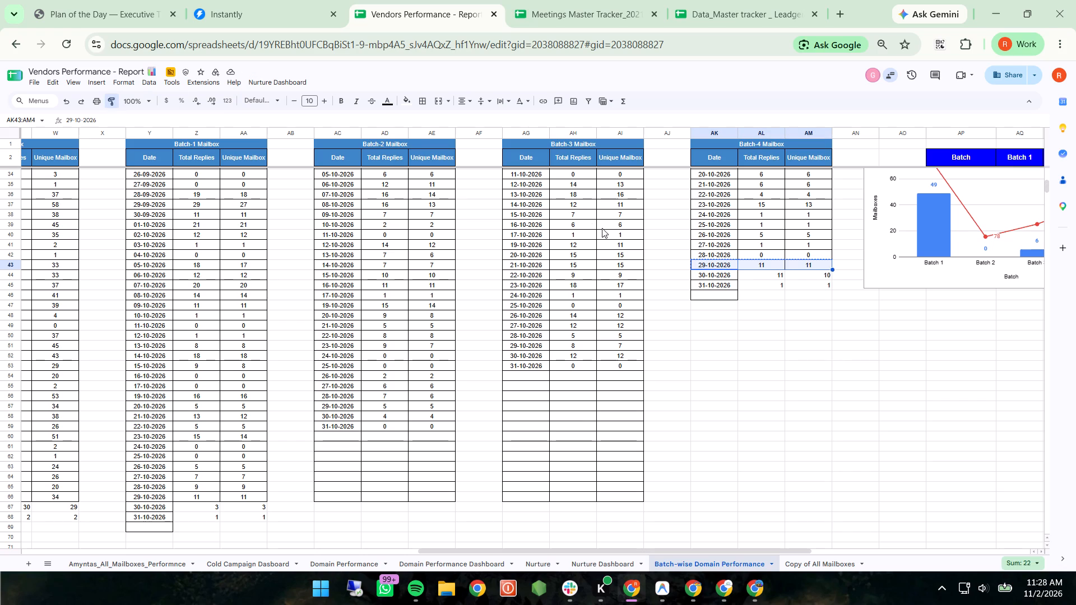
drag(698, 272, 699, 288)
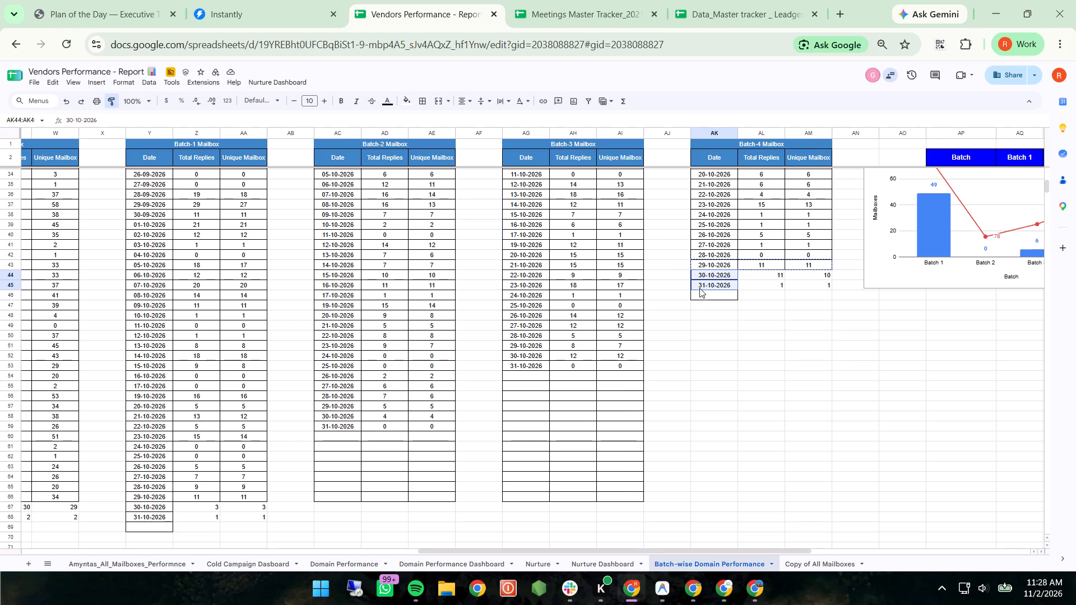
drag(699, 288, 700, 291)
click(706, 319)
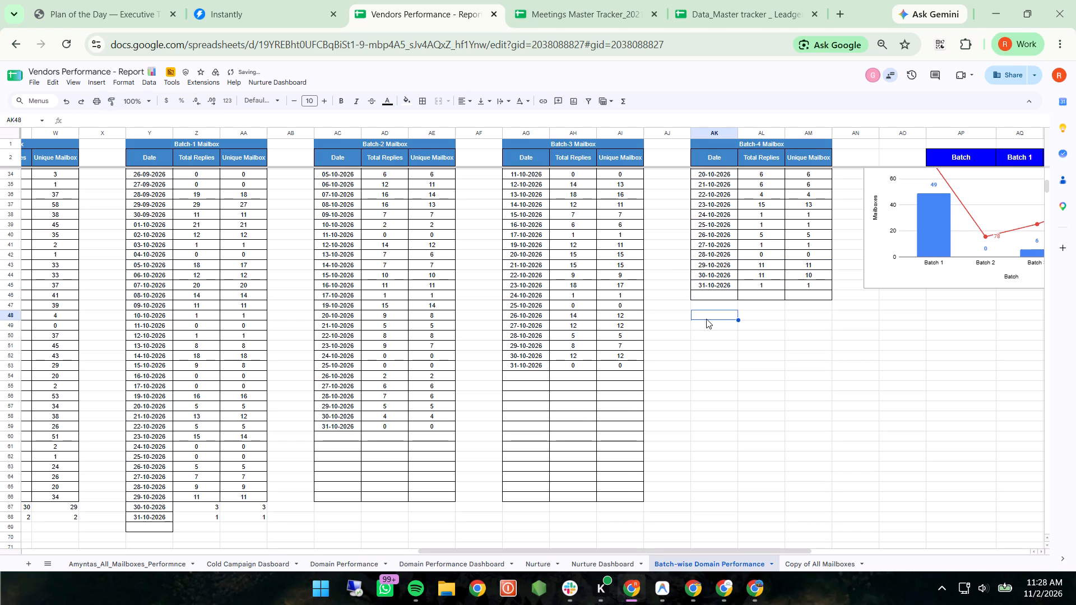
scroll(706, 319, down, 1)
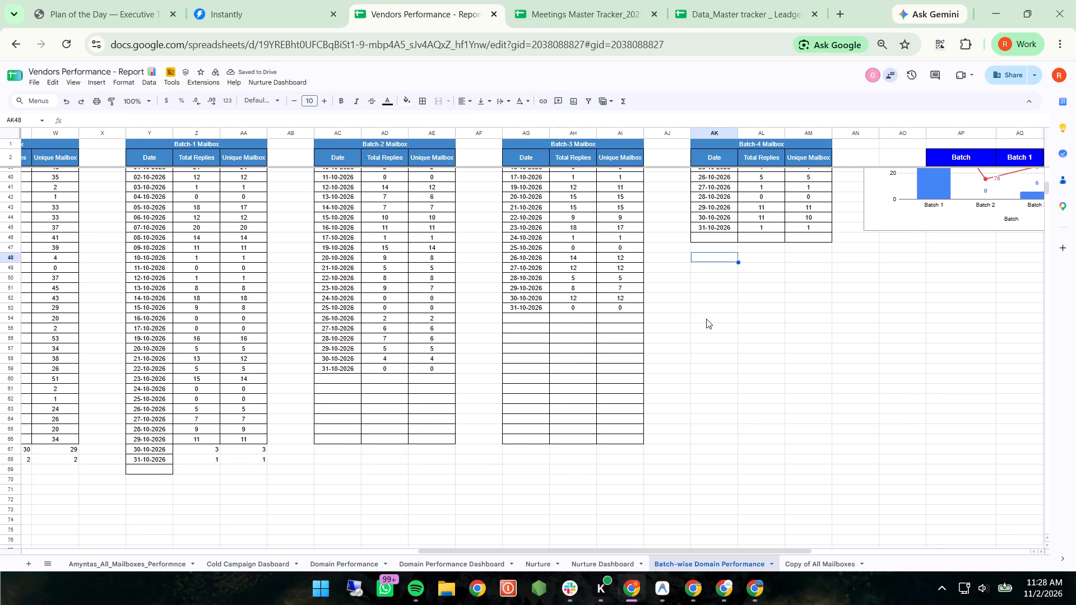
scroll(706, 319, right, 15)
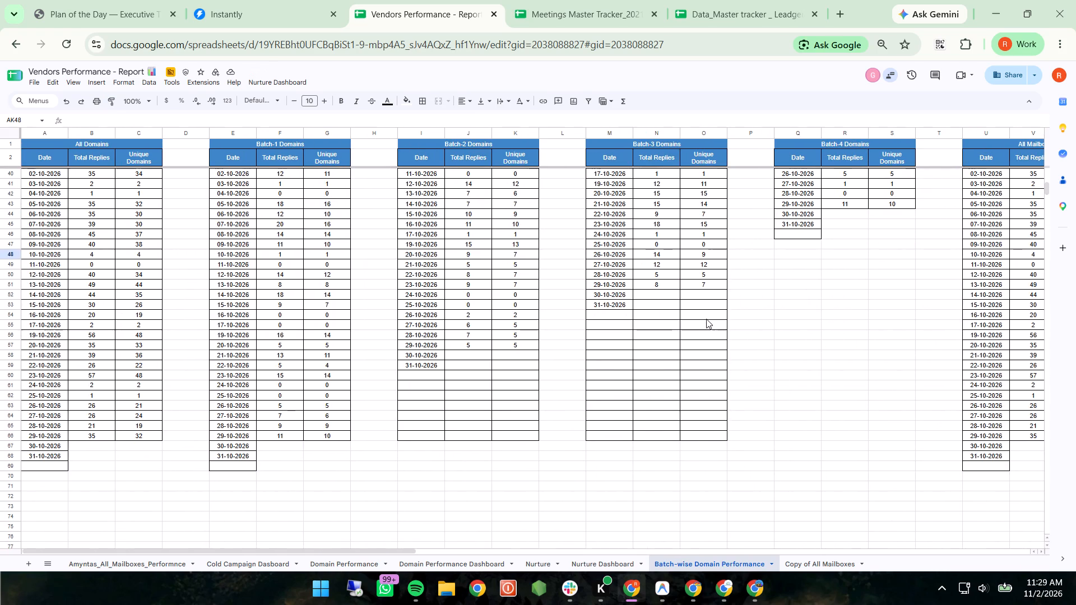
Copy the formatting of the whole 29-10-2026 row (row 66) onto the three rows below it, rows 67 to 69.
click(18, 435)
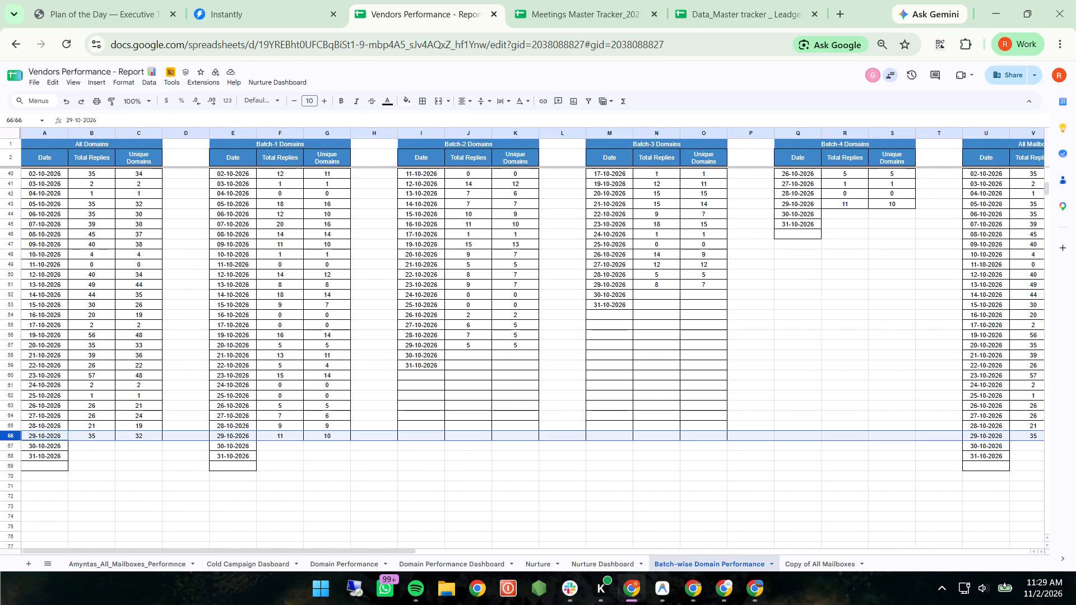
click(109, 94)
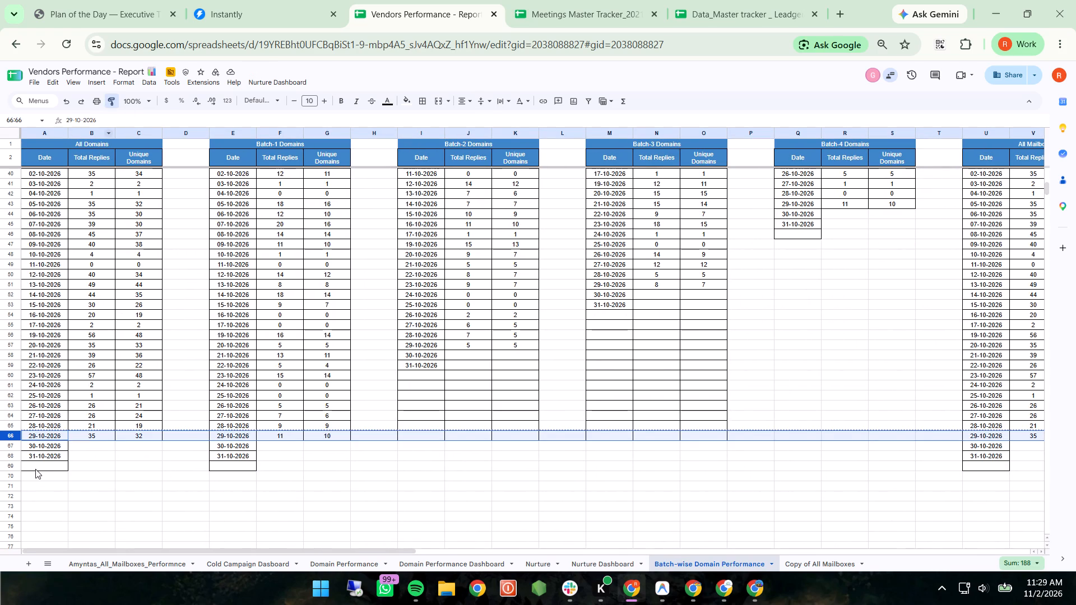
drag(13, 446, 12, 469)
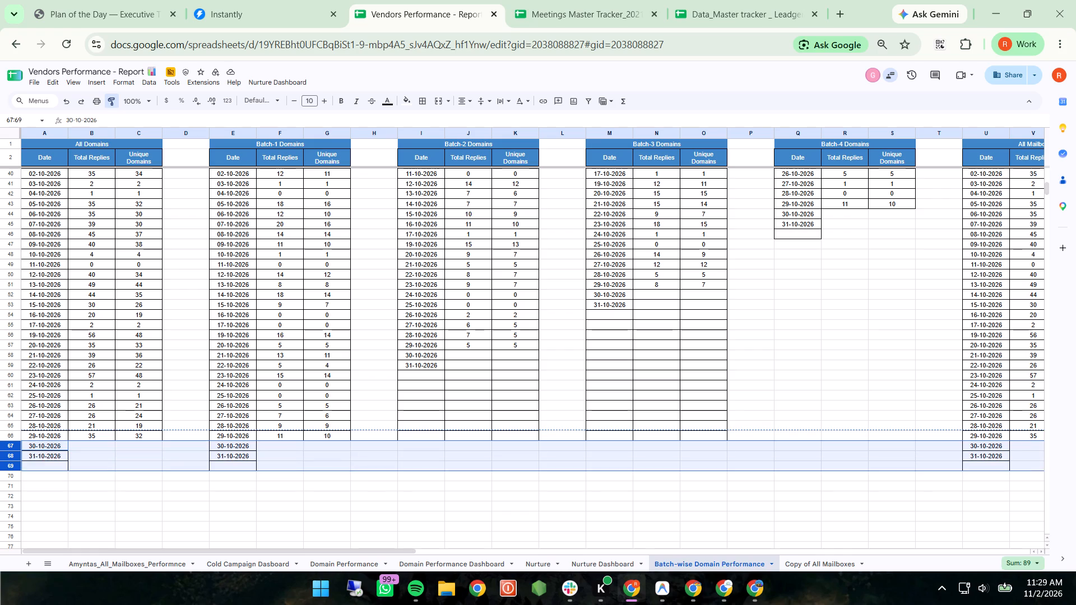
In the All Domains table, enter total replies and unique domains: 30 and 27 for 30-10-2026, 2 and 2 for 31-10-2026.
click(81, 445)
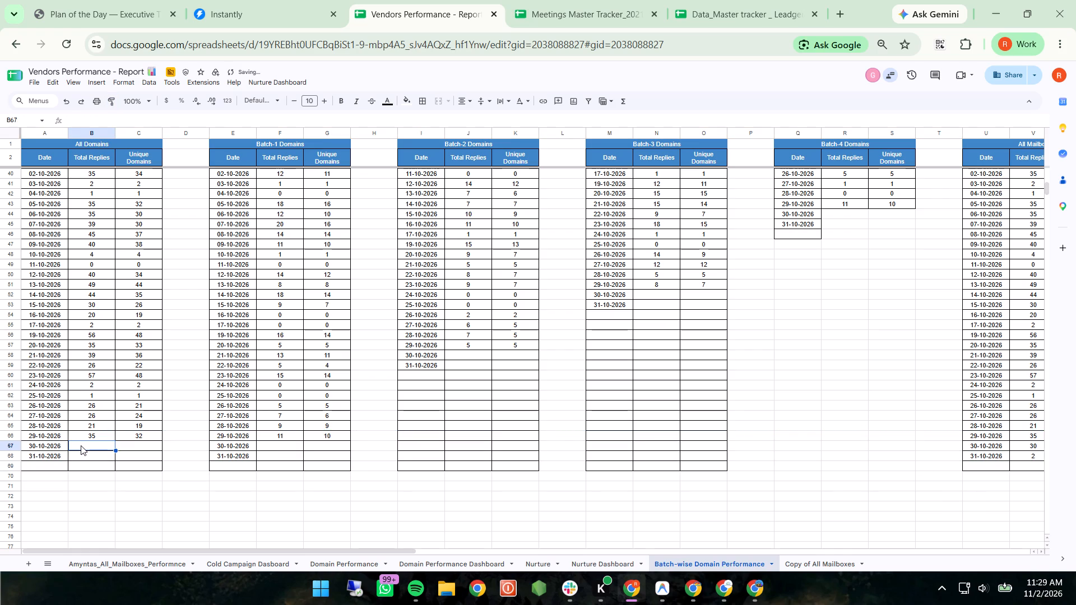
text(30)
key(Right)
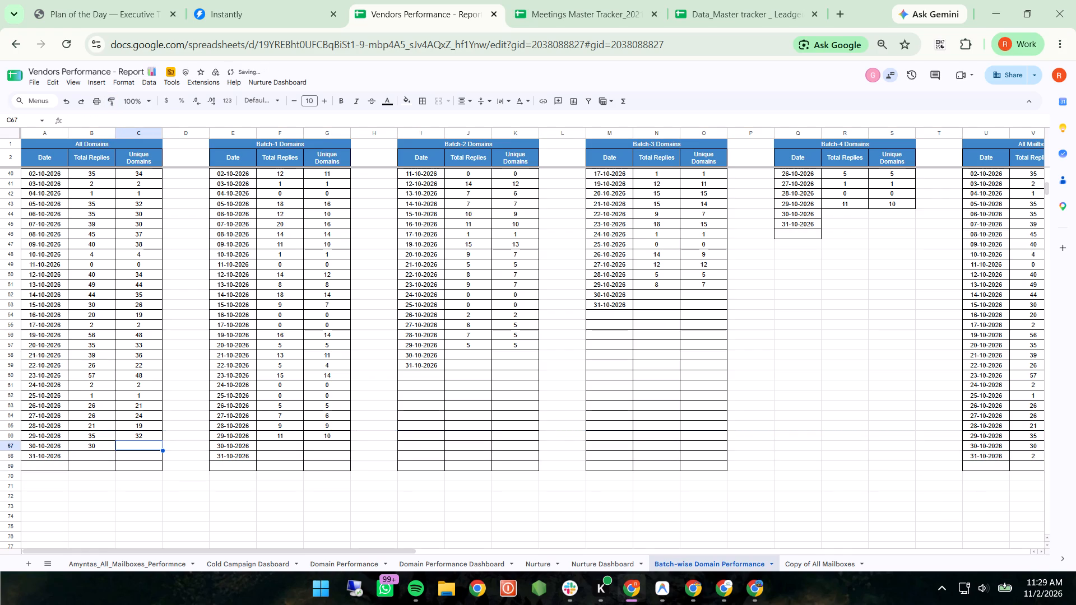
text(27)
key(Right)
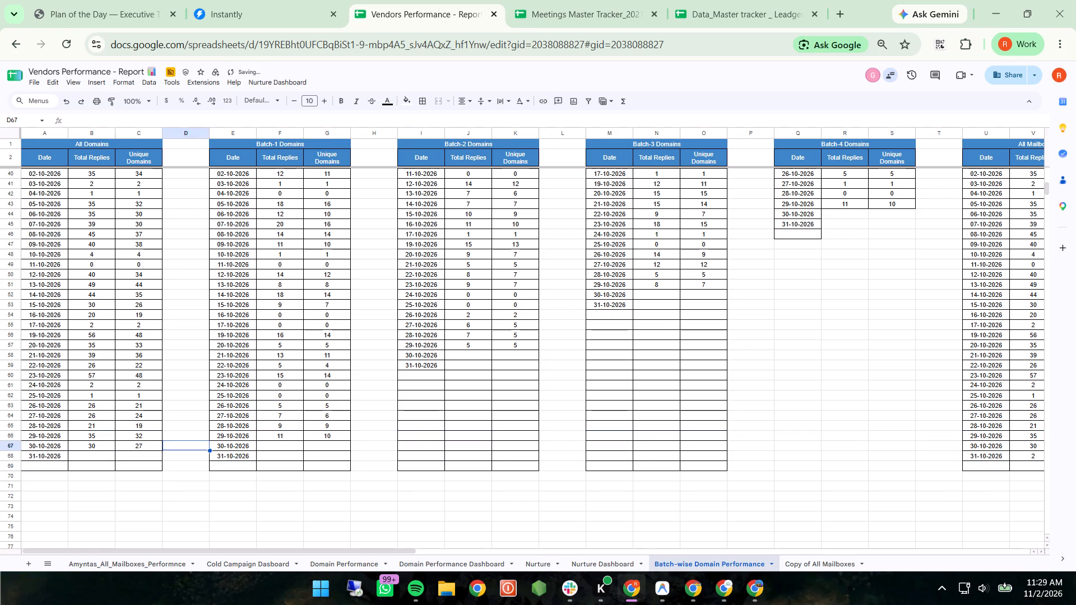
key(Right)
key(Down)
key(Left)
key(Left)
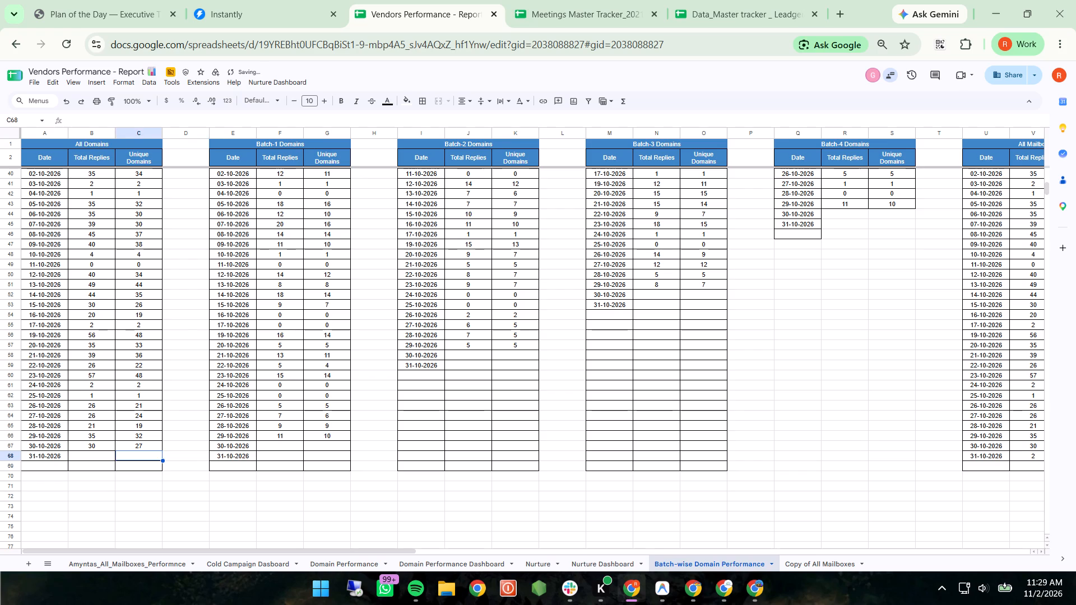
key(Left)
key(2)
key(Right)
key(2)
key(Right)
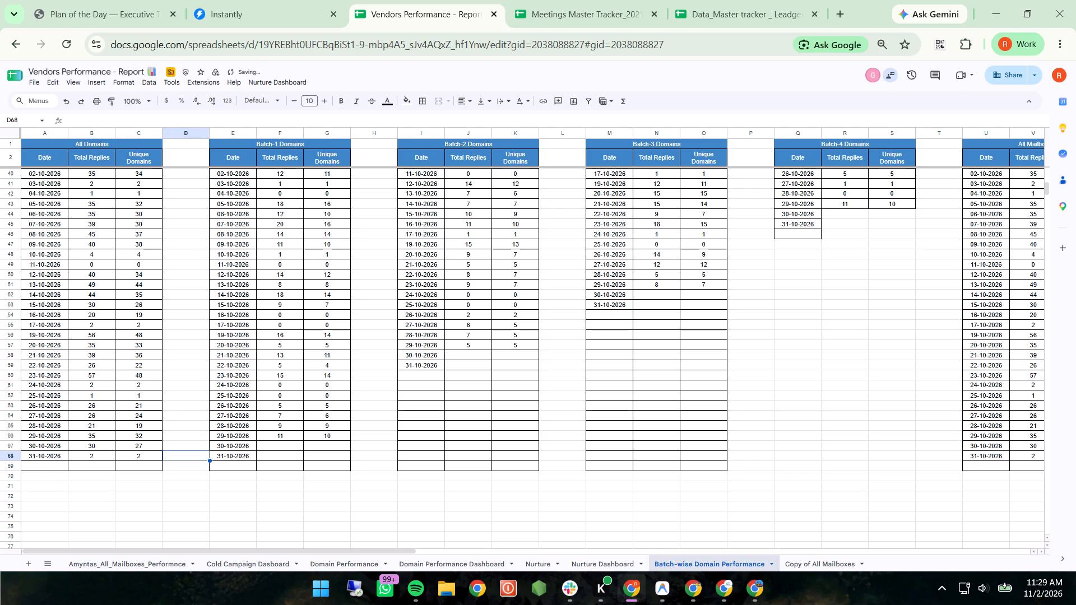
In the Batch-1 Domains table, enter total replies and unique domains: 3 and 3 for 30-10-2026, 1 and 1 for 31-10-2026.
click(280, 445)
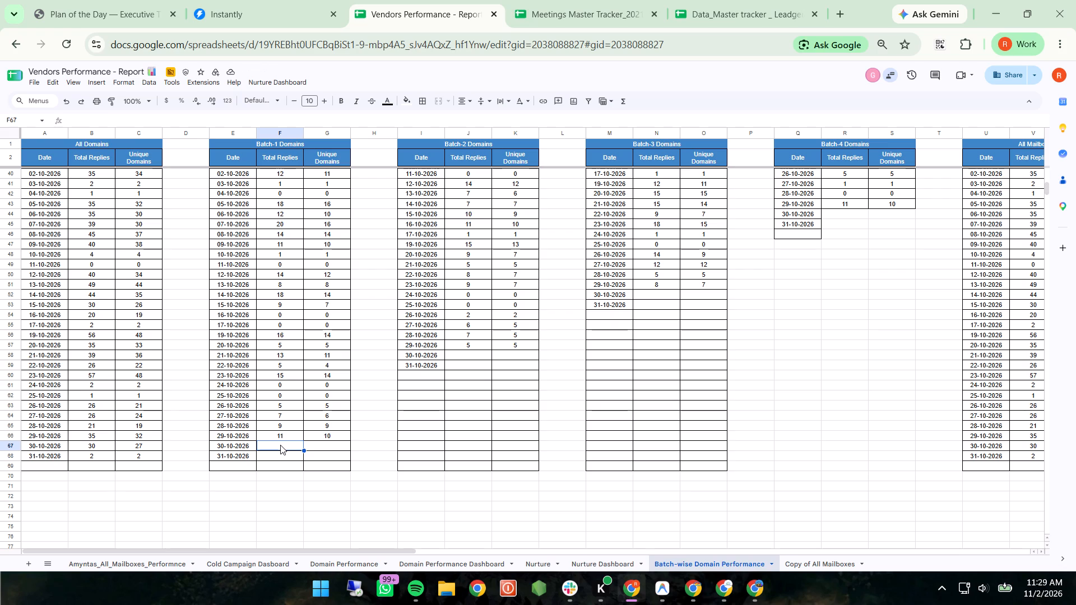
key(3)
key(Right)
key(3)
key(Down)
key(Left)
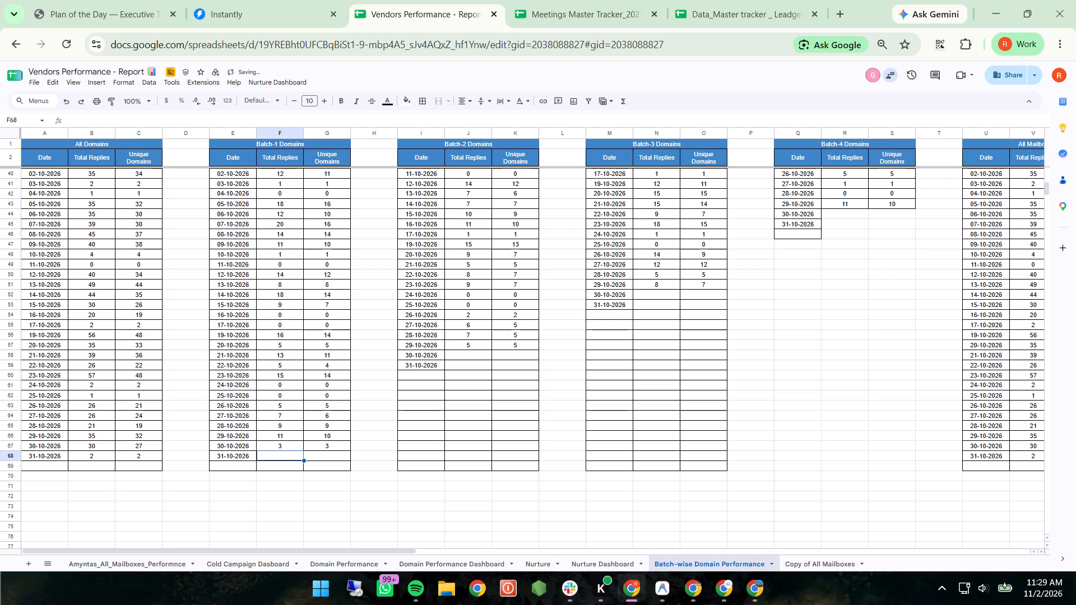
key(1)
key(Right)
key(1)
key(Right)
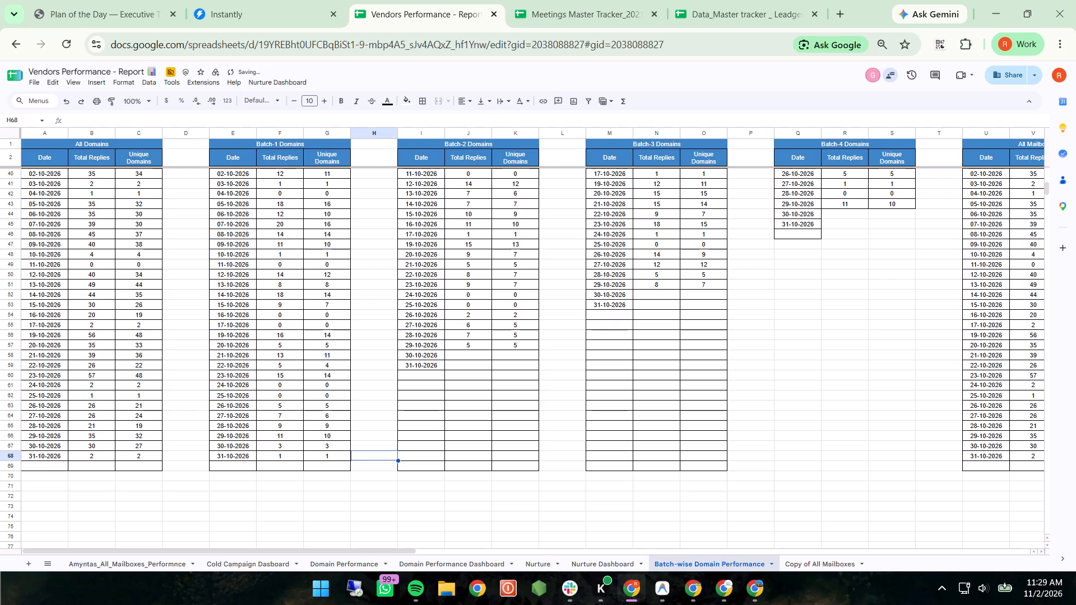
In the Batch-2 Domains table, enter total replies and unique domains: 4 and 4 for 30-10-2026, 0 and 0 for 31-10-2026.
scroll(280, 445, left, 1)
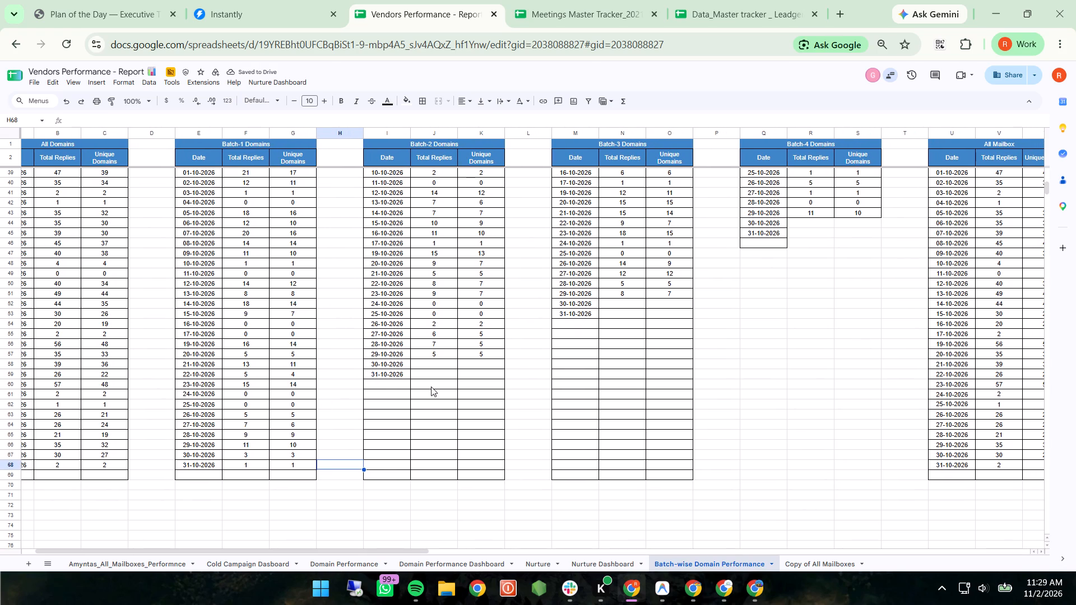
click(428, 367)
key(4)
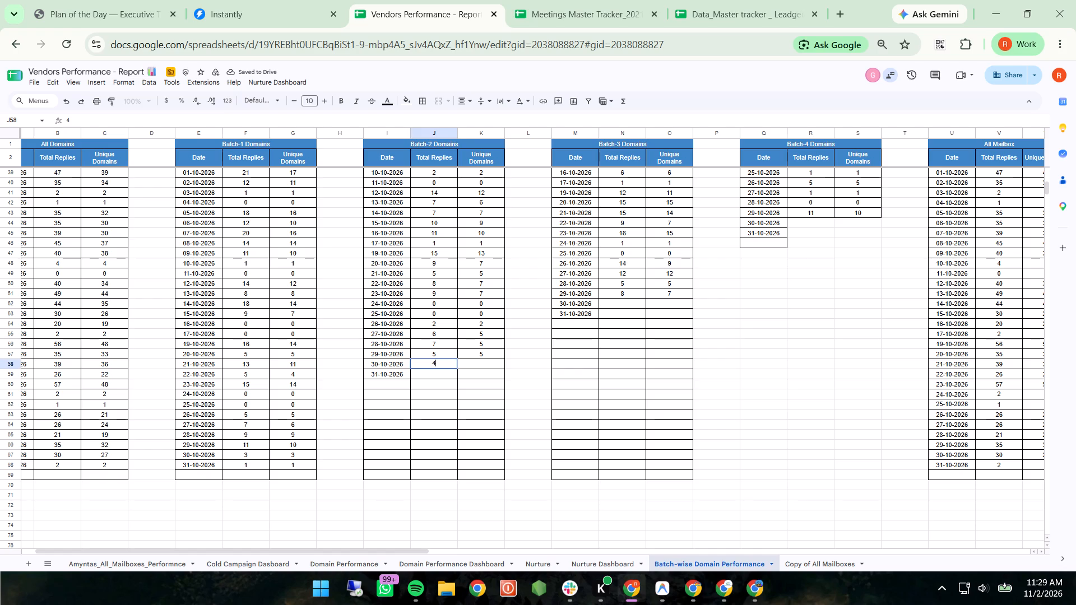
key(Right)
key(4)
key(Down)
key(Left)
key(0)
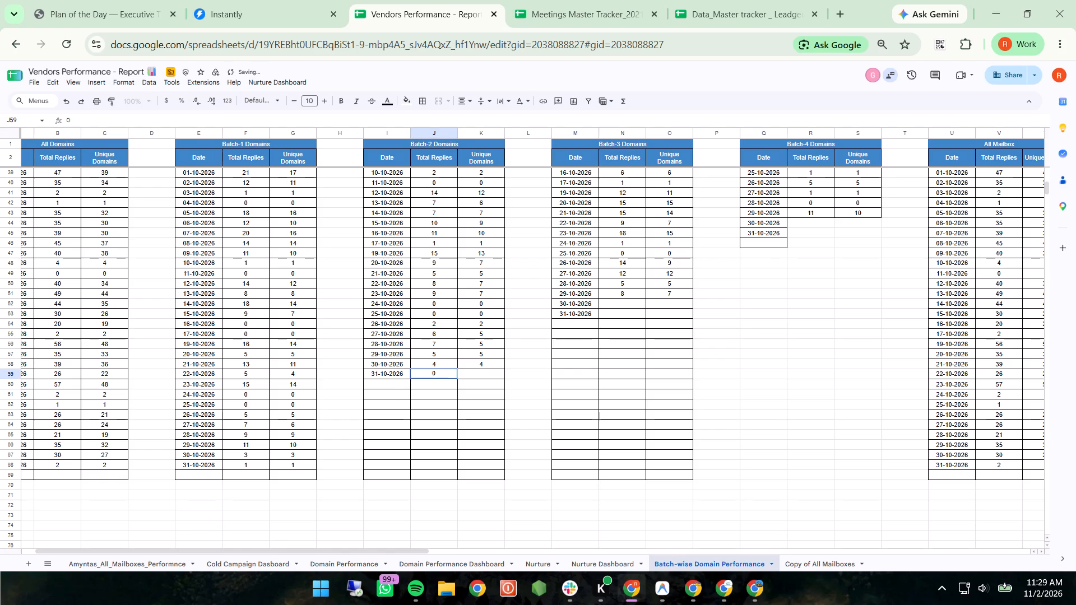
key(Right)
key(0)
key(Right)
In the Batch-3 Domains table, enter total replies and unique domains: 12 and 12 for 30-10-2026, 0 and 0 for 31-10-2026.
scroll(428, 367, left, 1)
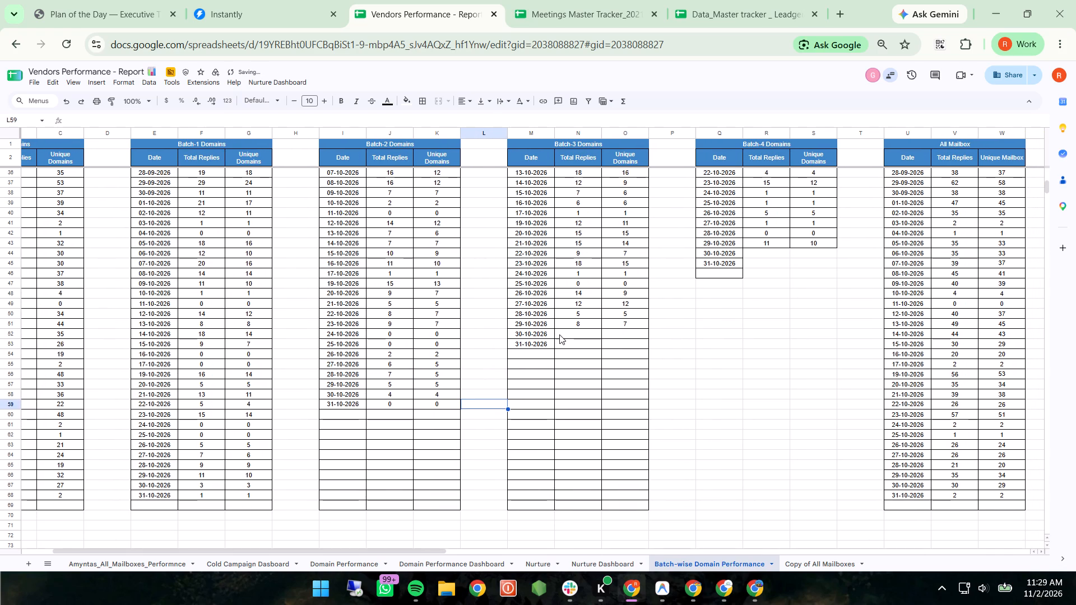
click(562, 334)
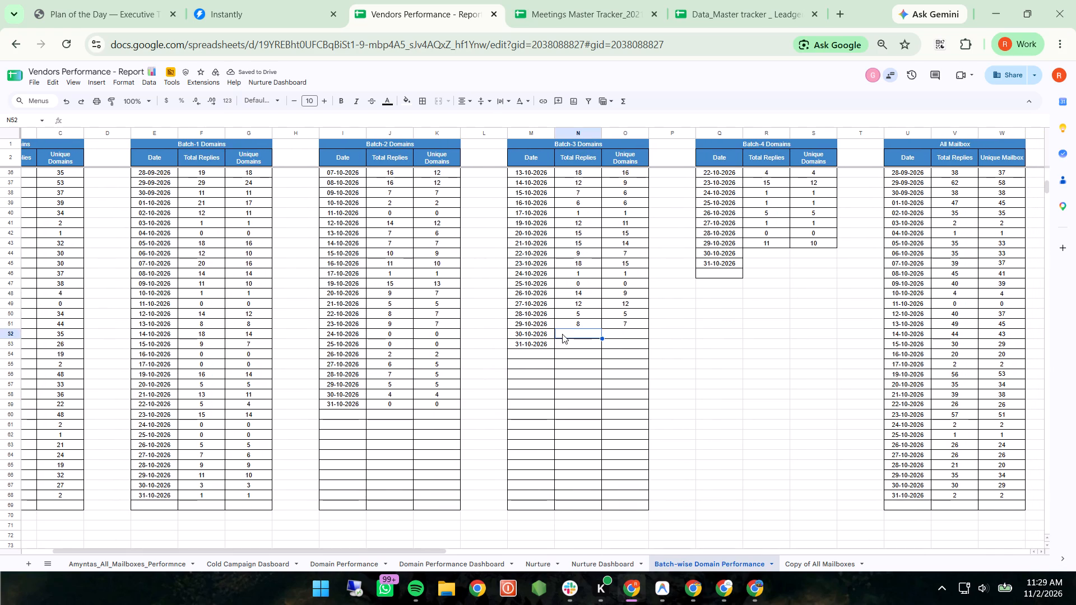
text(12)
key(Right)
text(12)
key(Down)
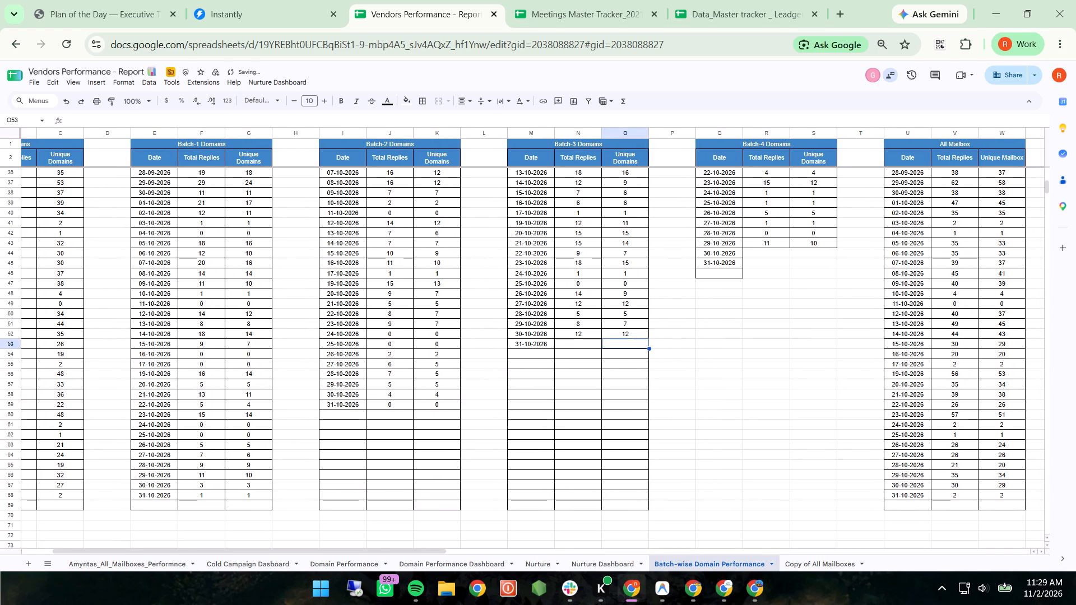
key(Left)
key(0)
key(Right)
key(0)
key(Right)
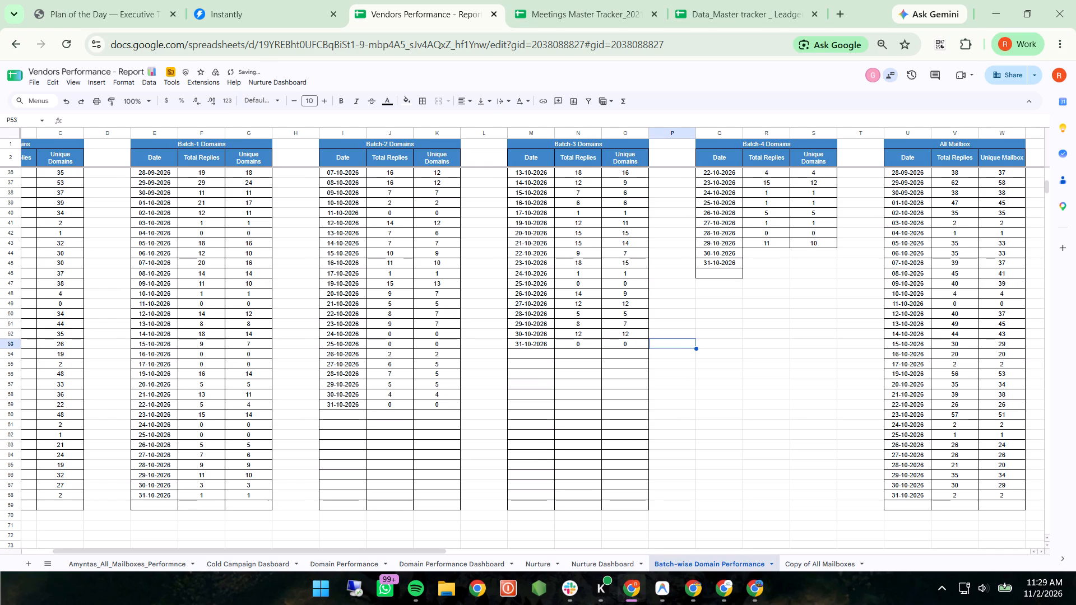
In the Batch-4 Domains table, enter total replies and unique domains: 11 and 9 for 30-10-2026, 1 and 1 for 31-10-2026.
scroll(562, 334, right, 1)
scroll(562, 334, left, 3)
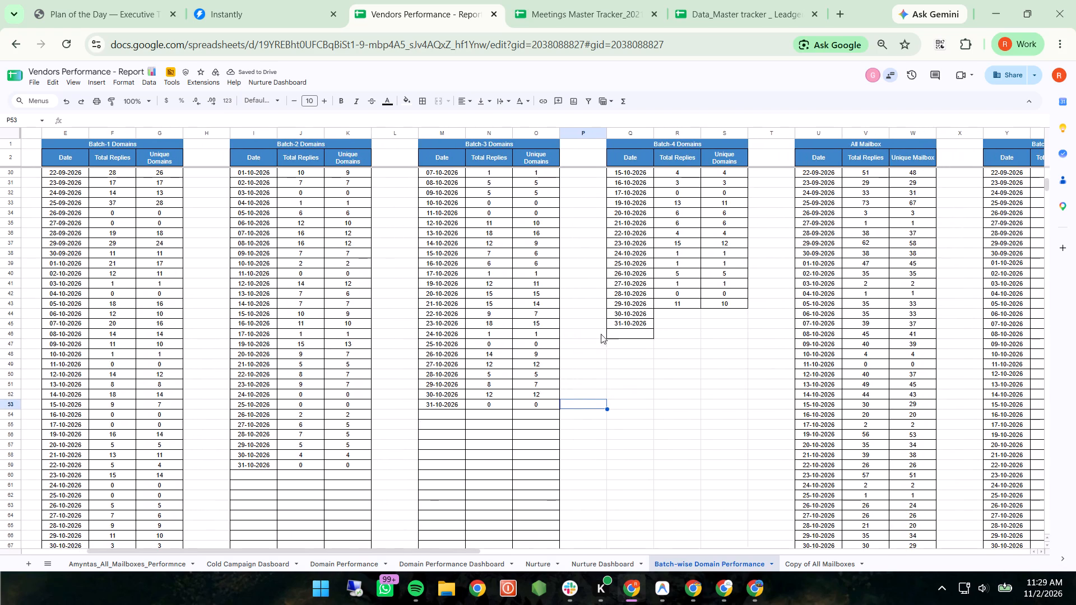
click(674, 318)
text(11)
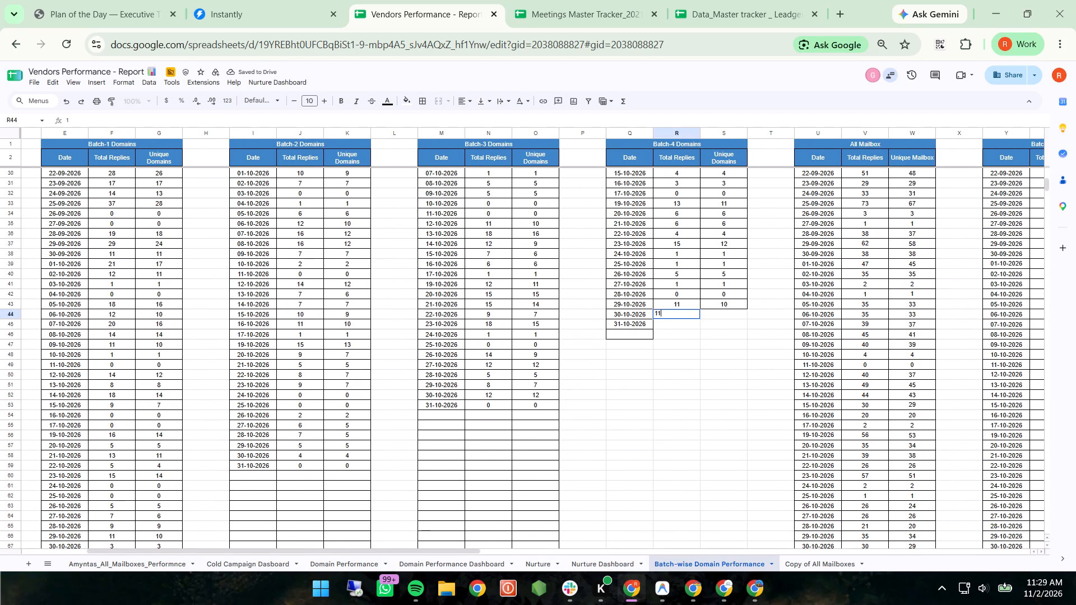
key(Right)
key(9)
key(Down)
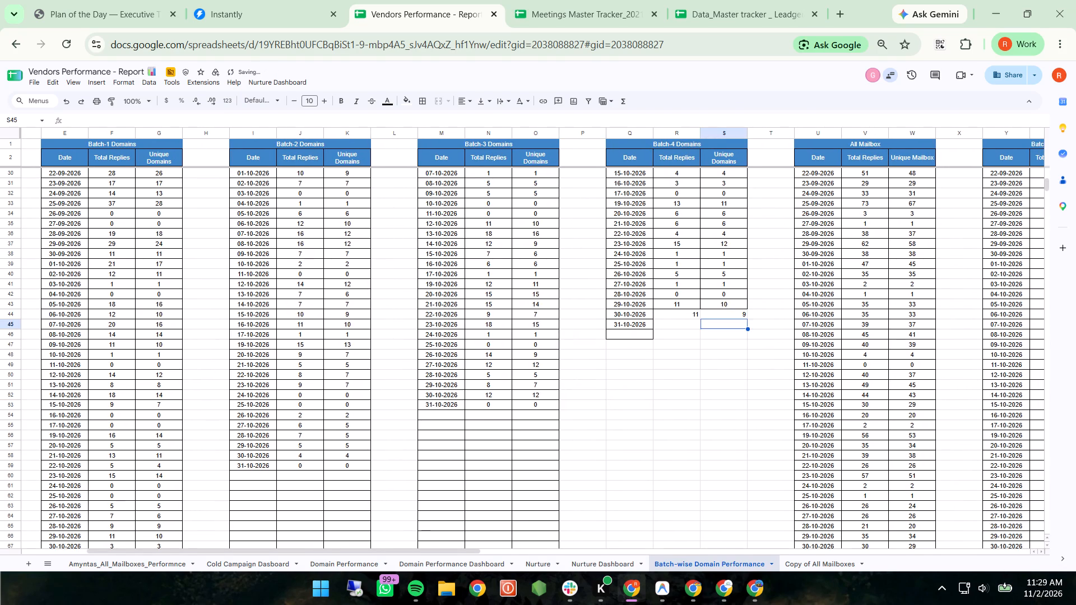
key(Left)
key(1)
key(Right)
key(1)
key(Down)
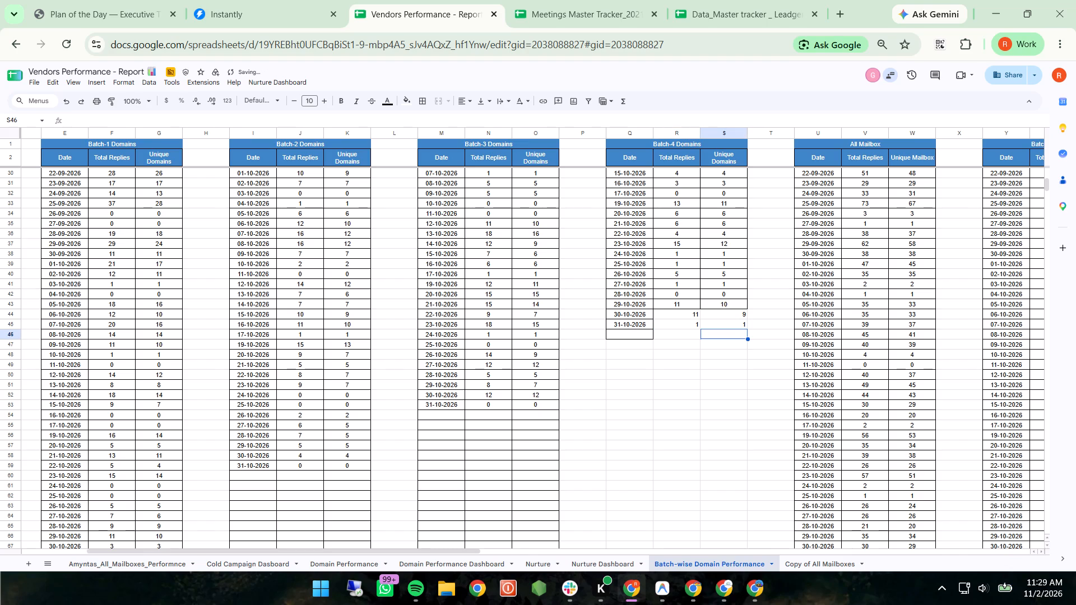
Copy the 29-10-2026 row's formatting in the Batch-4 Domains table onto the 30-10-2026 and 31-10-2026 rows and the empty row below.
click(634, 306)
key(shift+Right)
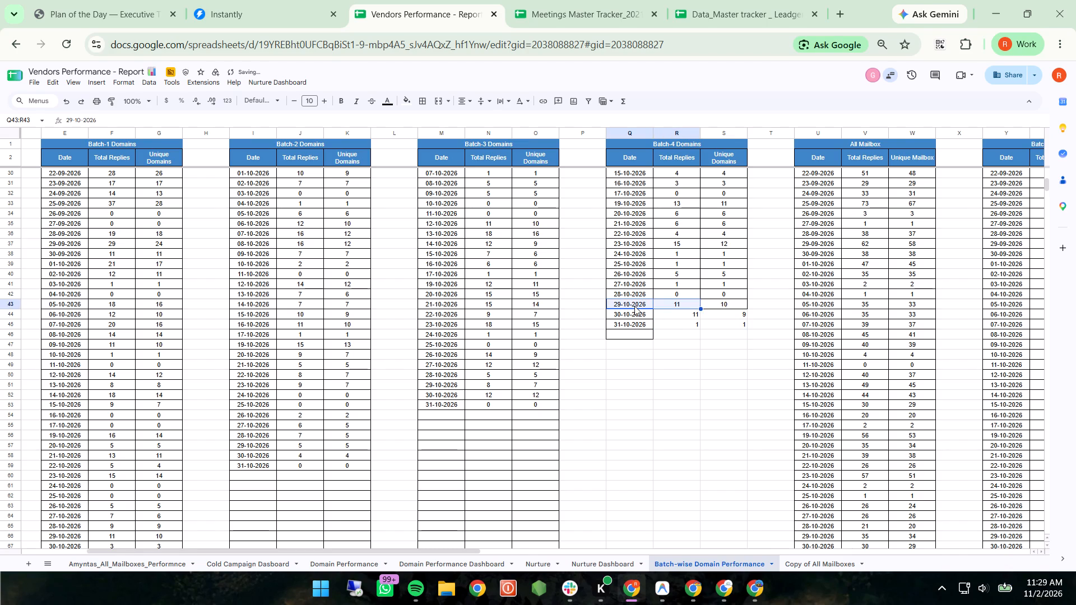
key(shift+Right)
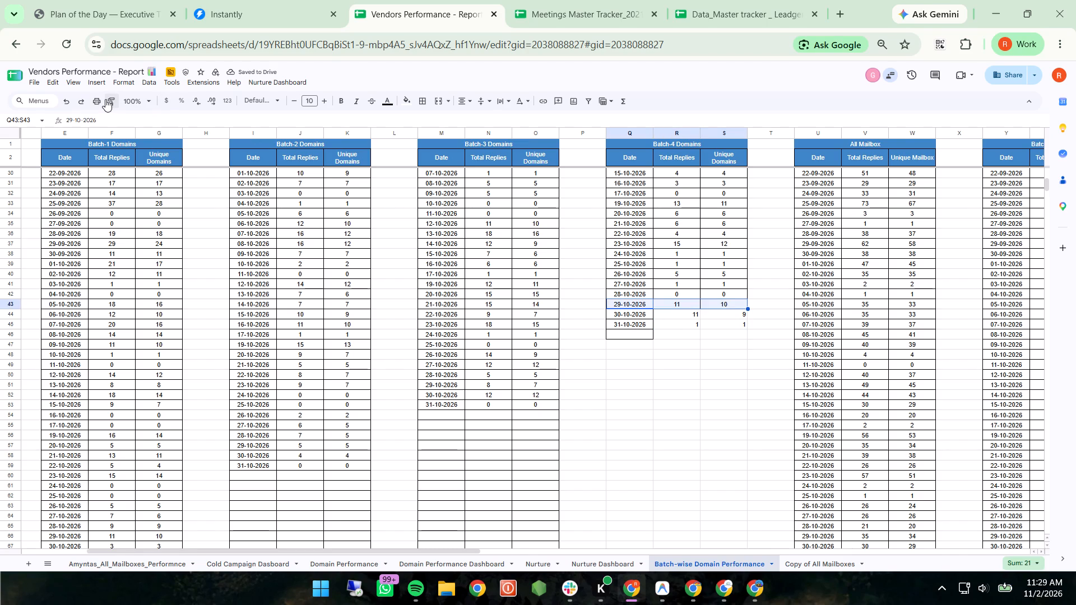
click(105, 99)
drag(630, 313, 629, 332)
click(629, 346)
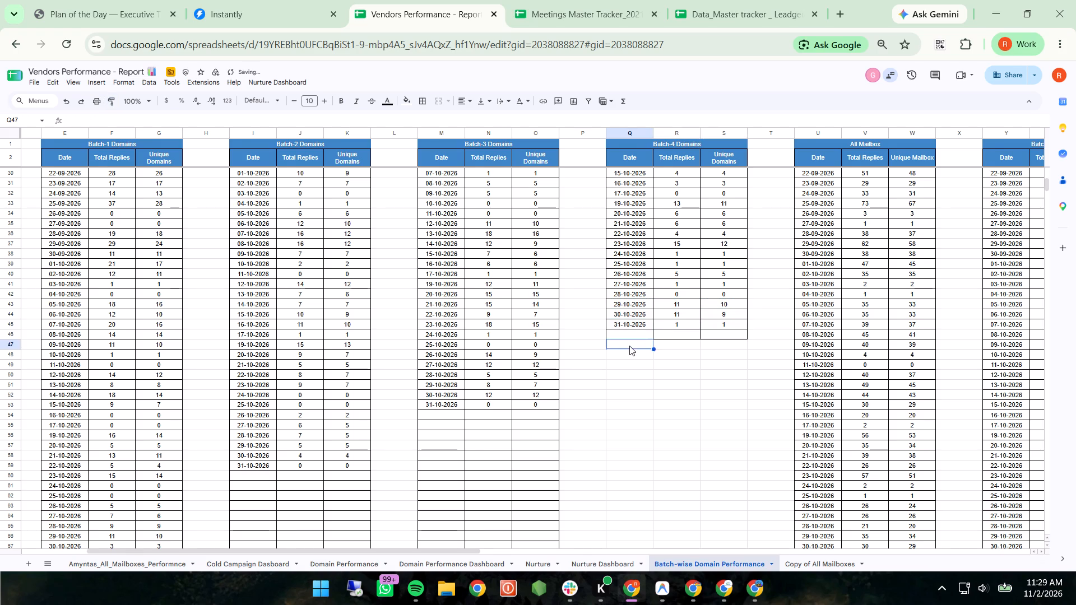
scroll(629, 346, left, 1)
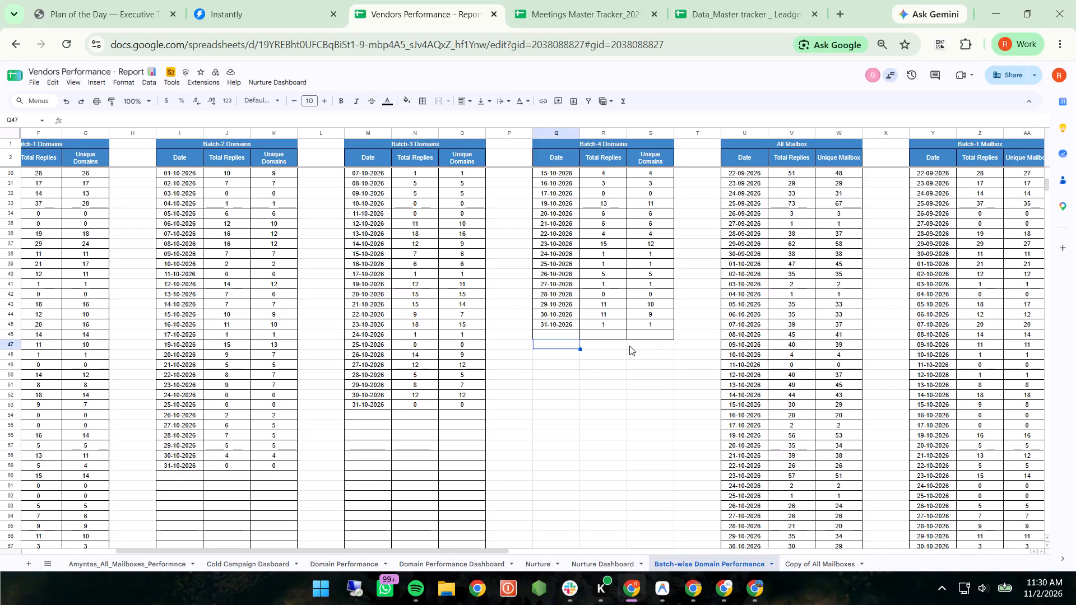
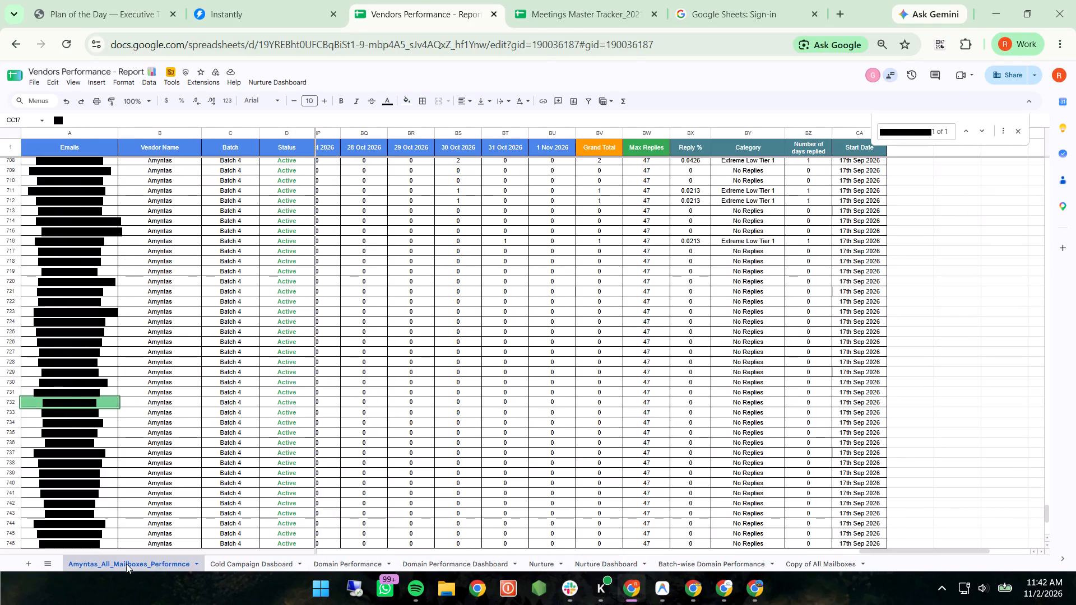
Search the Amyntas_All_Mailboxes_Performnce sheet for the copied mailbox and check its 30 Oct 2026 reply cell, then close the search.
click(1019, 134)
scroll(710, 257, right, 2)
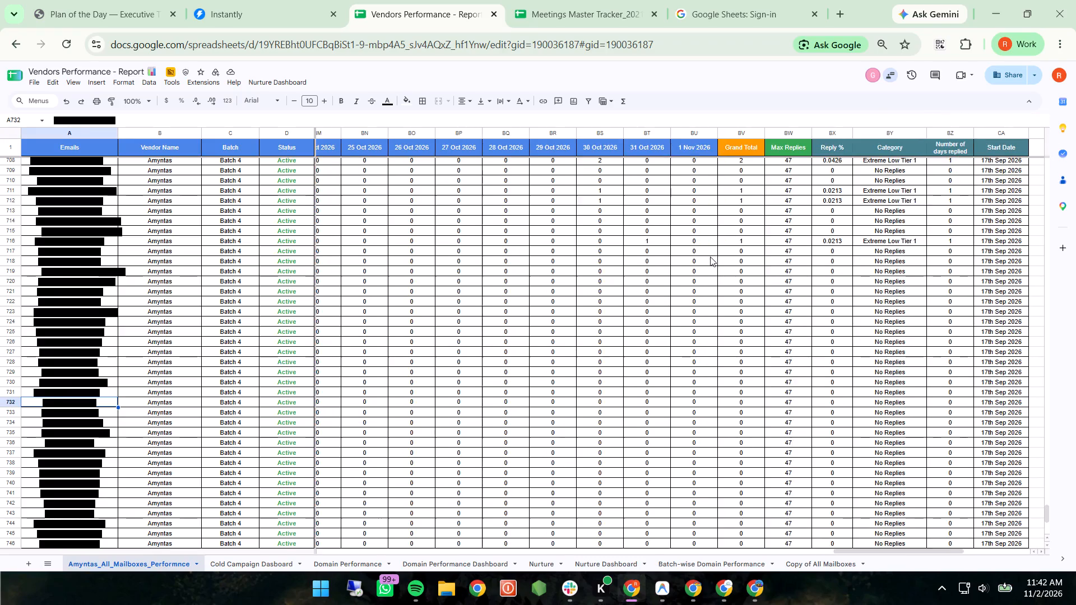
scroll(710, 257, right, 1)
scroll(710, 257, up, 20)
scroll(710, 257, up, 15)
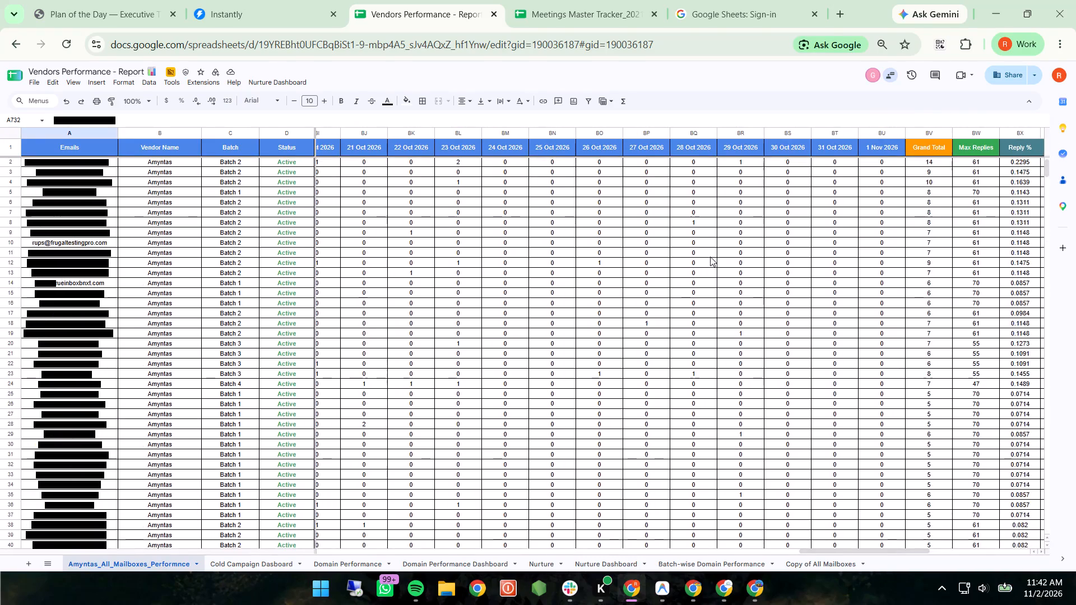
scroll(710, 257, up, 8)
key(ctrl+f)
key(ctrl+v)
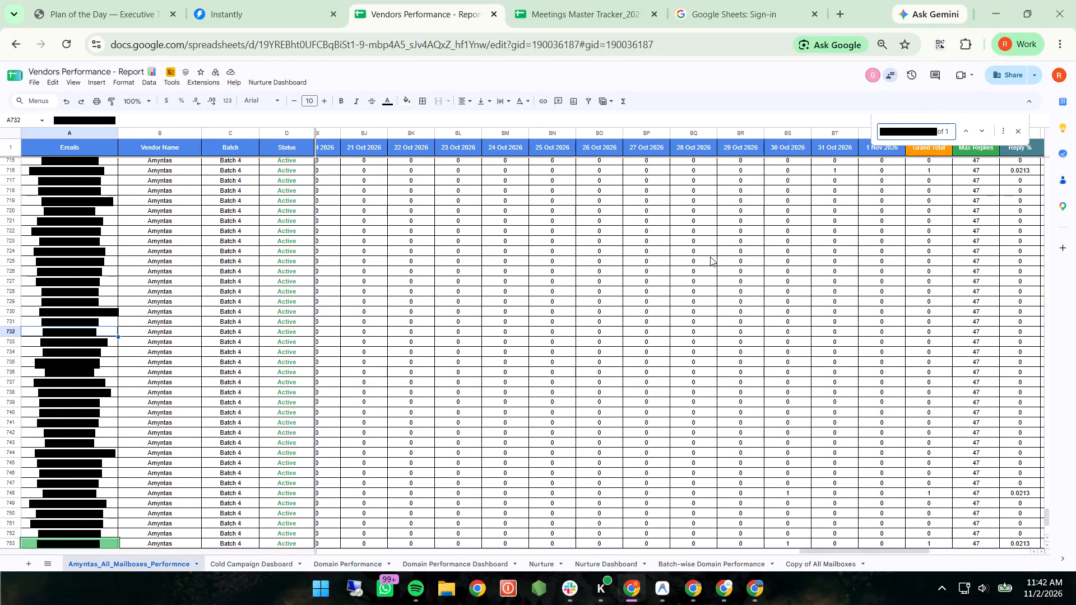
click(787, 544)
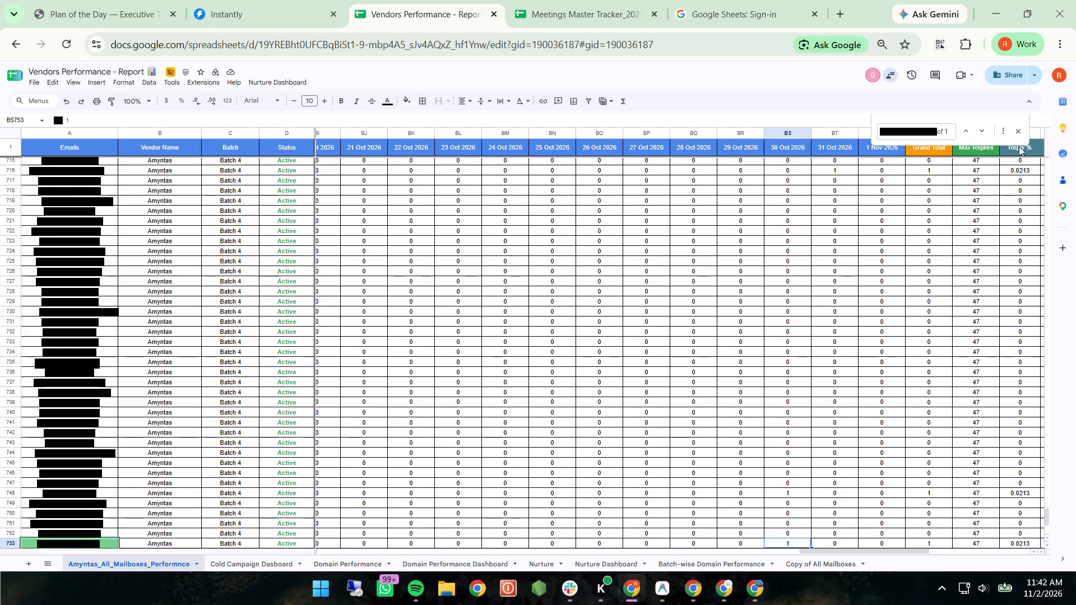
click(1018, 131)
click(740, 343)
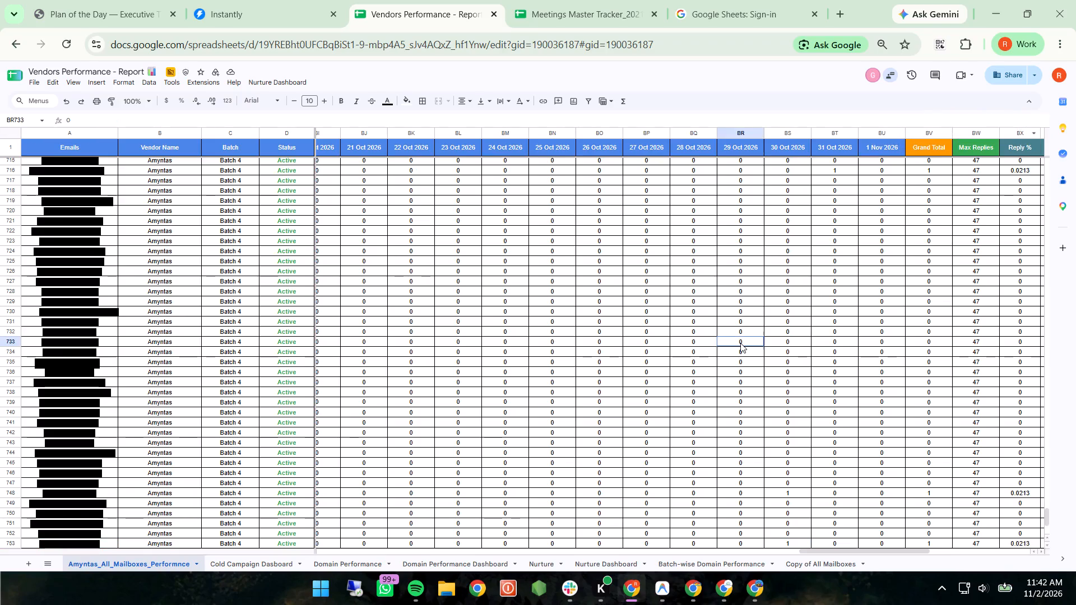
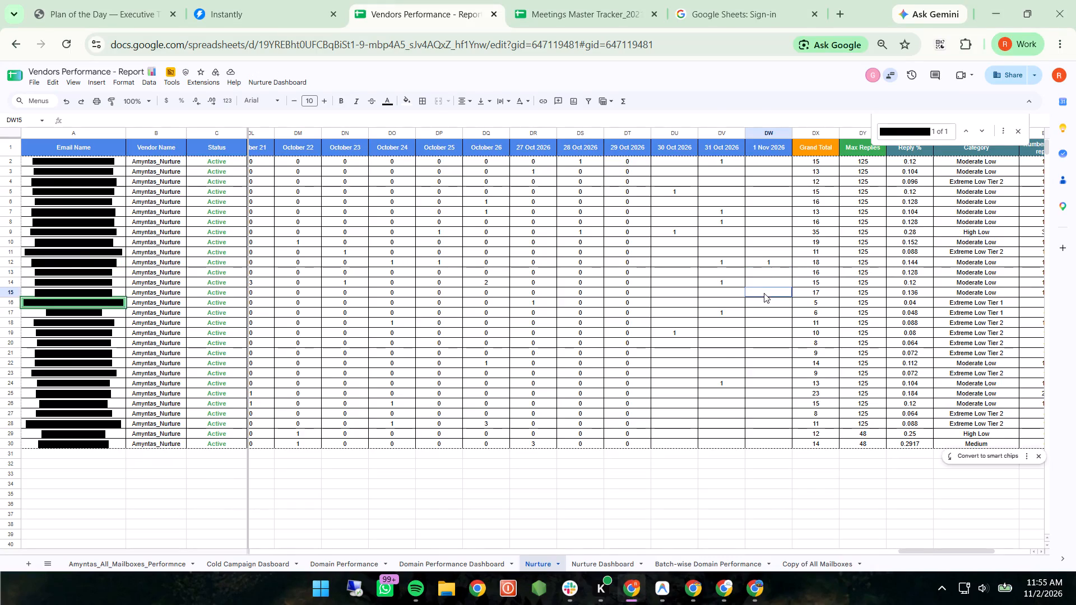
key(Down)
key(1)
key(Return)
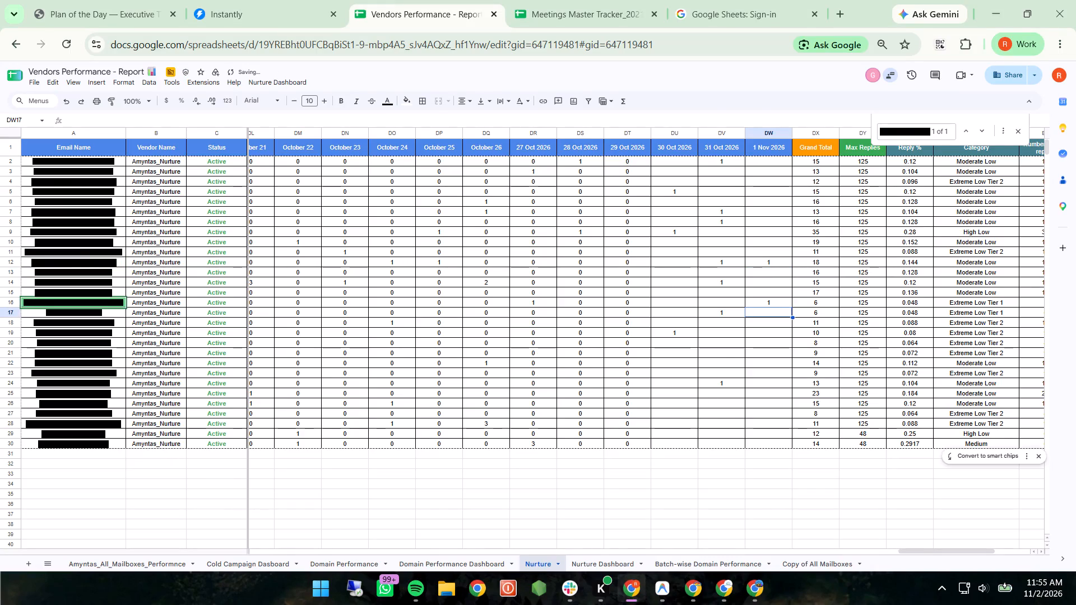
click(1018, 129)
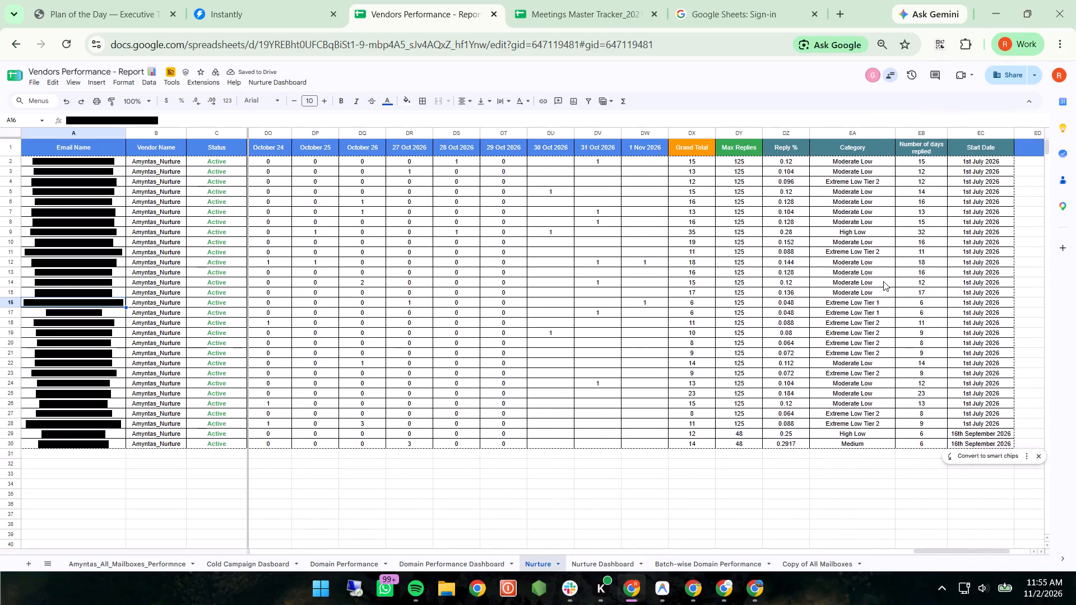
Copy the 0 from row 2 of 29 Oct 2026 into the blank 30 Oct 2026 cells in rows 2–4 and 6–8.
click(698, 162)
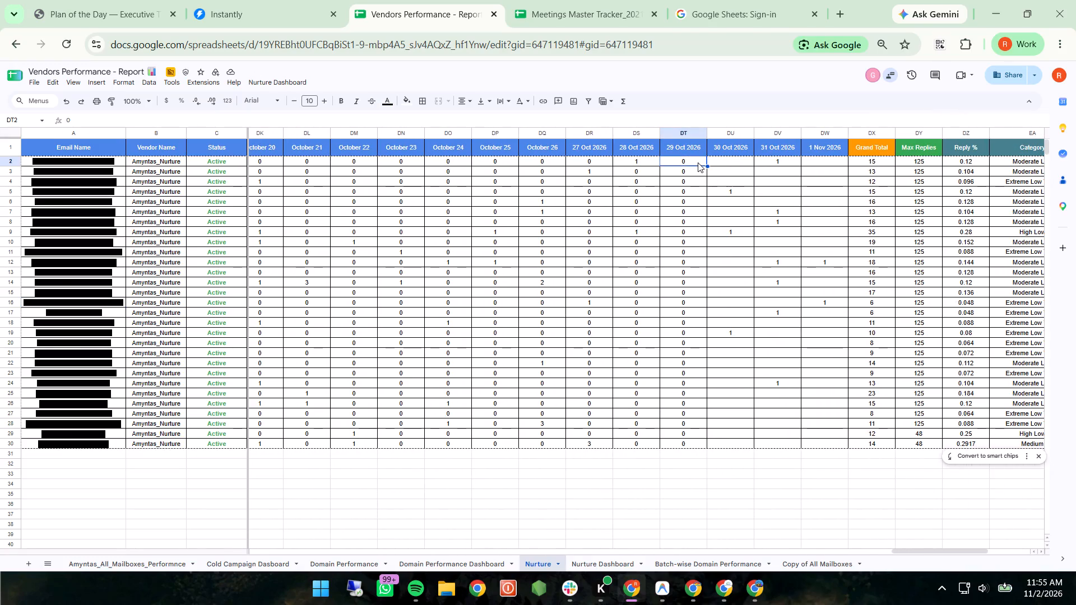
key(ctrl+c)
key(Right)
key(shift+Down)
key(shift+Down)
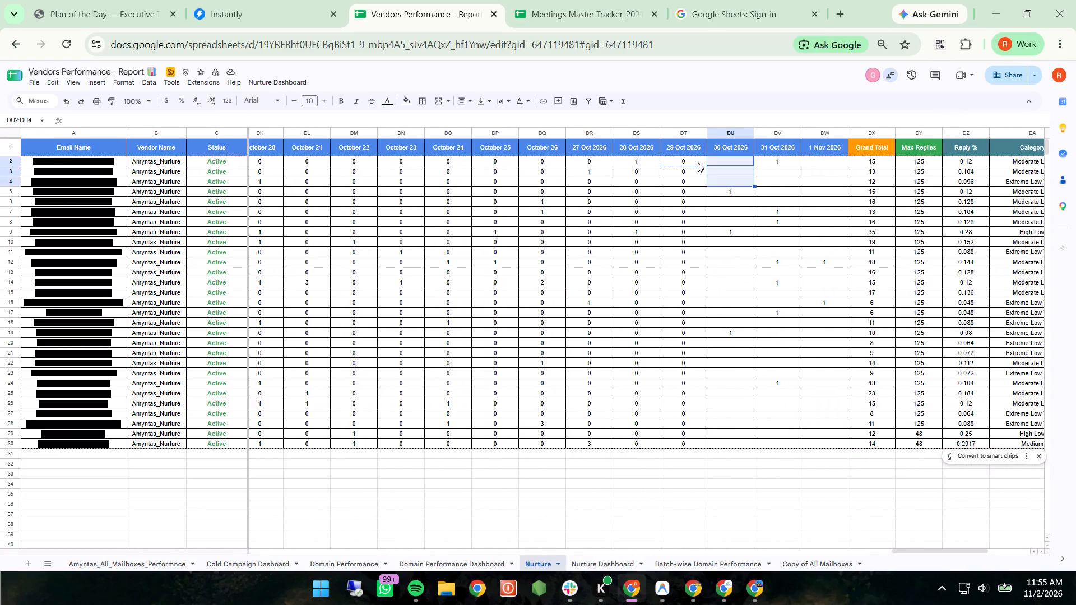
key(ctrl+v)
click(717, 201)
key(shift+Down)
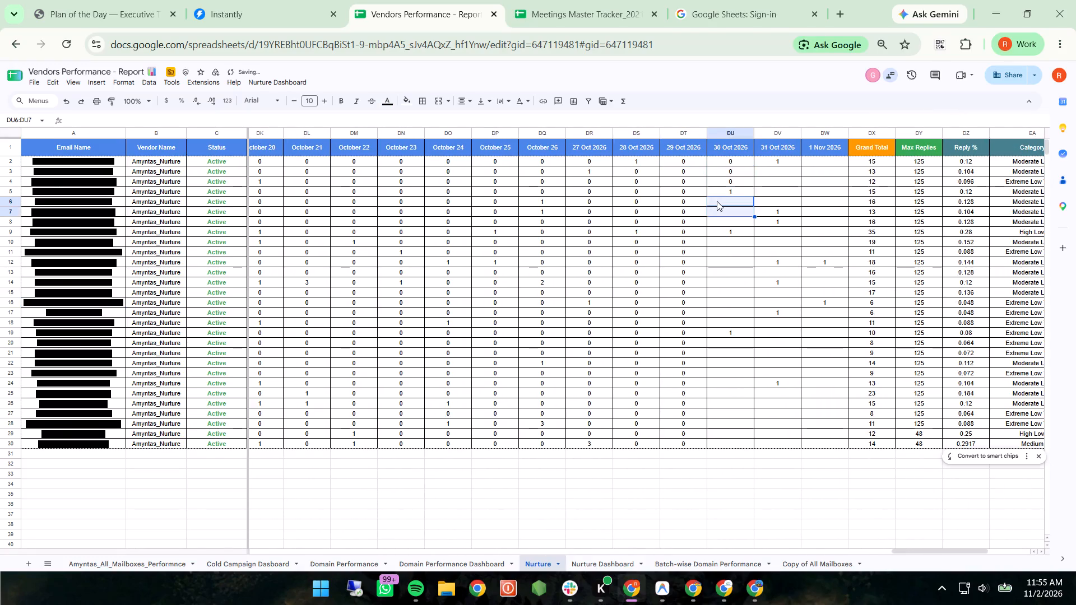
key(shift+Down)
key(ctrl+v)
Fill the blank 30 Oct 2026 cells in rows 10–18 with the copied 0.
click(740, 244)
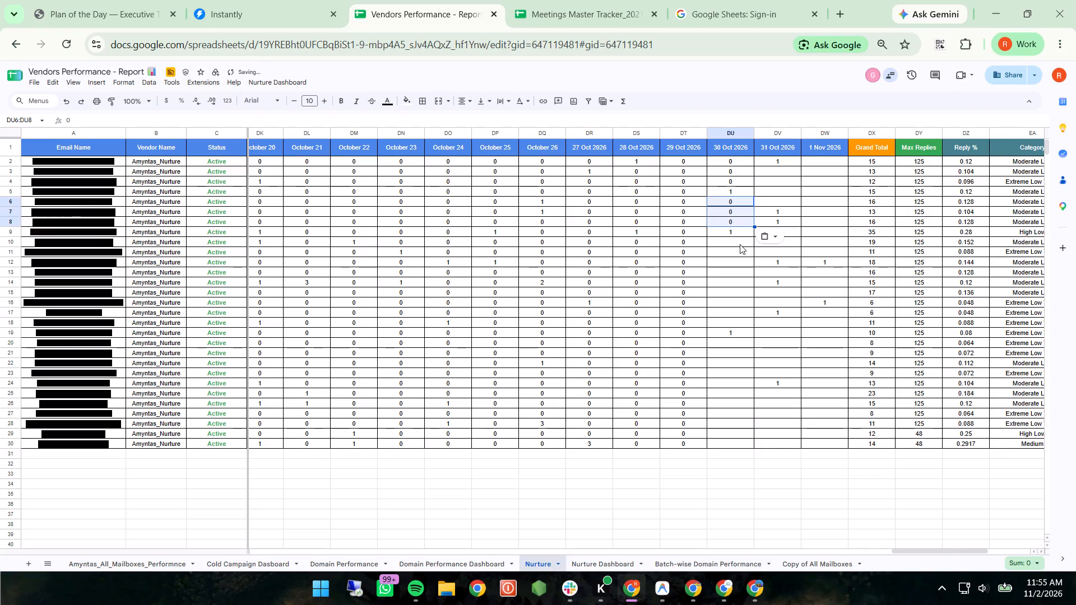
key(shift+Down)
key(shift+Down)
key(shift+Down)
key(shift+Down)
key(shift+Down)
key(shift+Down)
key(shift+Down)
key(shift+Down)
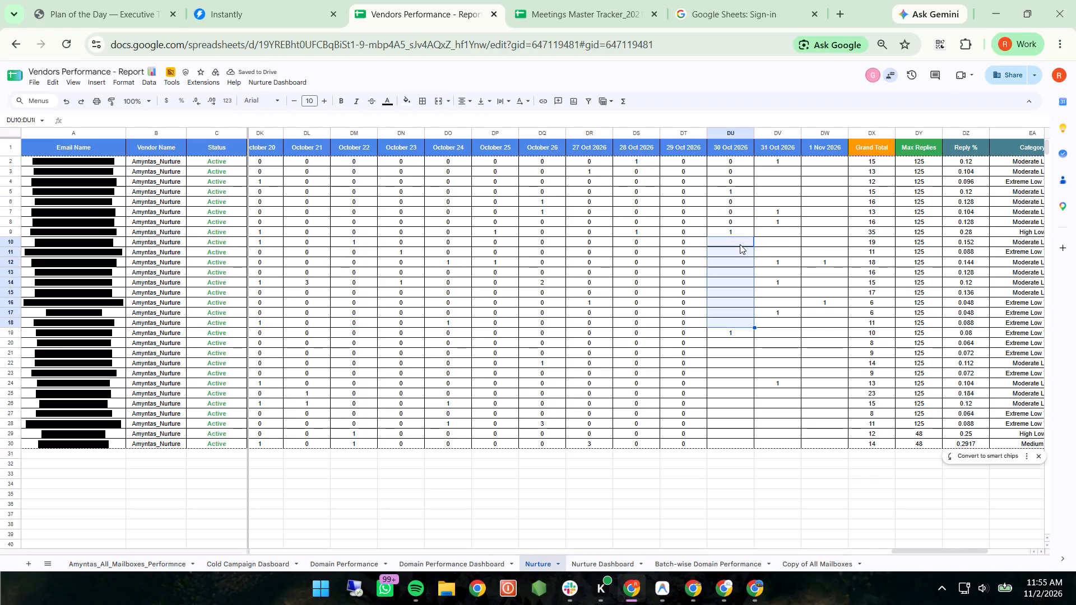
key(ctrl+v)
Fill the blank 30 Oct 2026 cells in rows 20–30 with the copied 0.
click(741, 348)
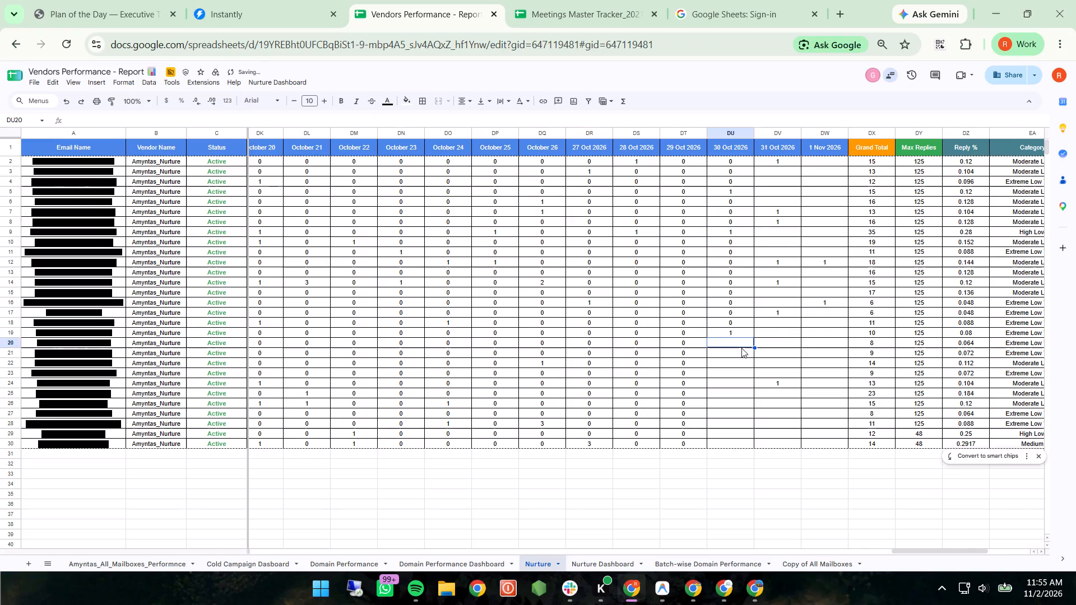
key(shift+Down)
key(shift+Down)
key(shift+Down)
key(shift+Down)
key(shift+Down)
key(shift+Down)
key(shift+Down)
key(shift+Down)
key(shift+Down)
key(shift+Down)
key(ctrl+v)
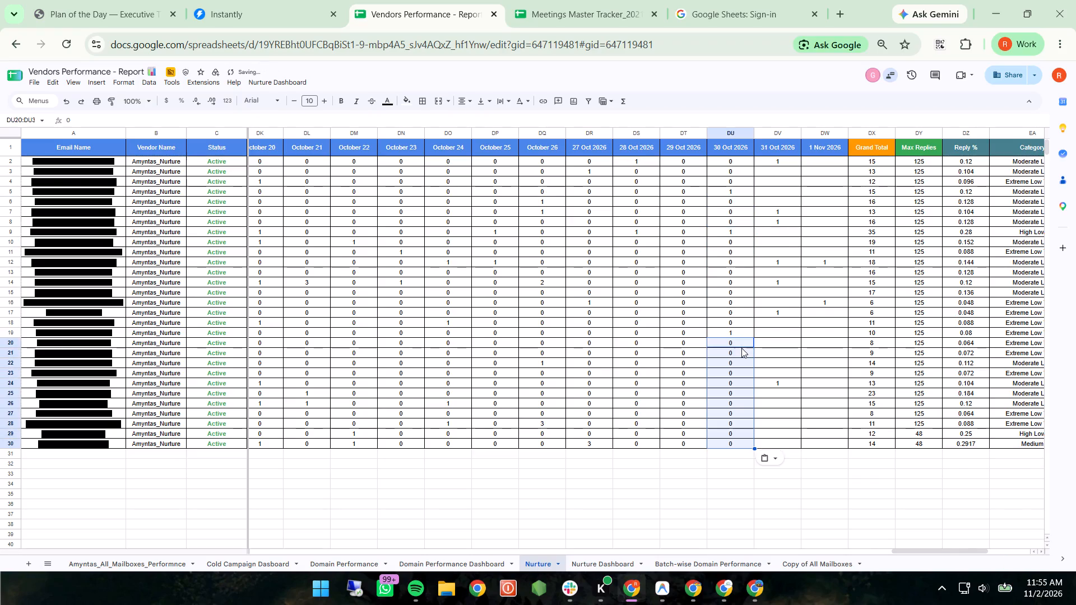
Fill the blank 31 Oct 2026 cells in rows 3–6, 9–11 and 13 with the copied 0.
click(783, 172)
key(shift+Down)
key(shift+Down)
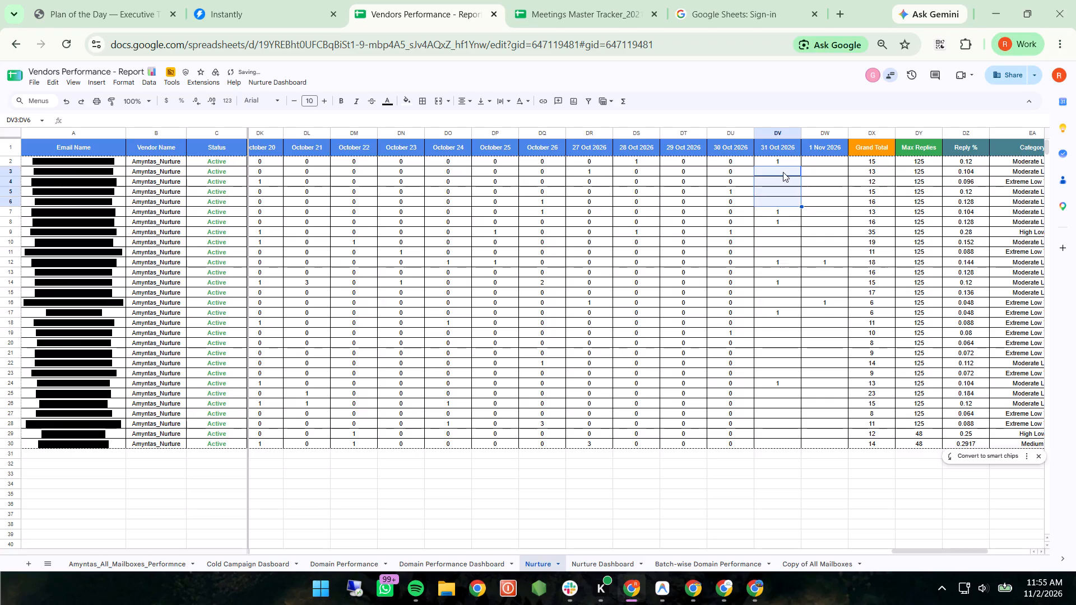
key(shift+Down)
key(ctrl+v)
click(778, 231)
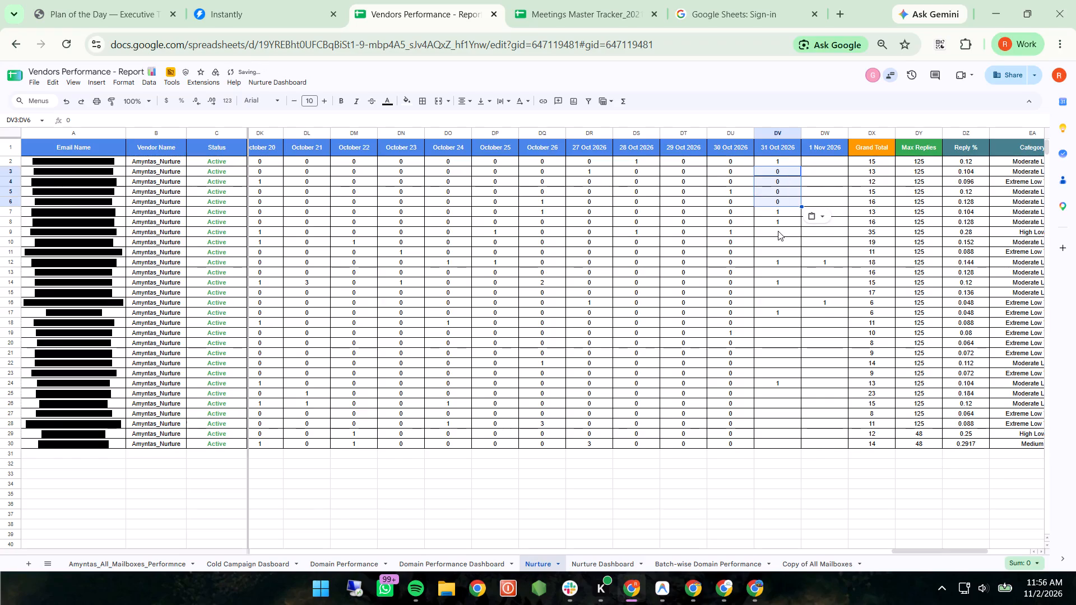
key(shift+Down)
key(shift+Down)
key(ctrl+v)
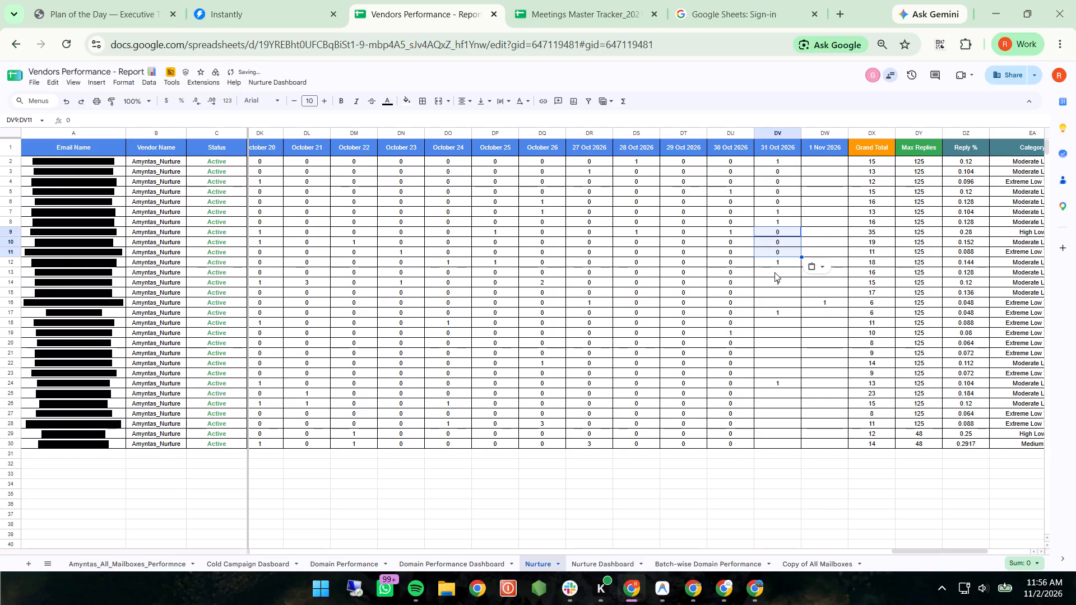
click(774, 272)
key(ctrl+v)
Fill the blank 31 Oct 2026 cells in rows 15–16 and 18–23 with the copied 0.
click(780, 294)
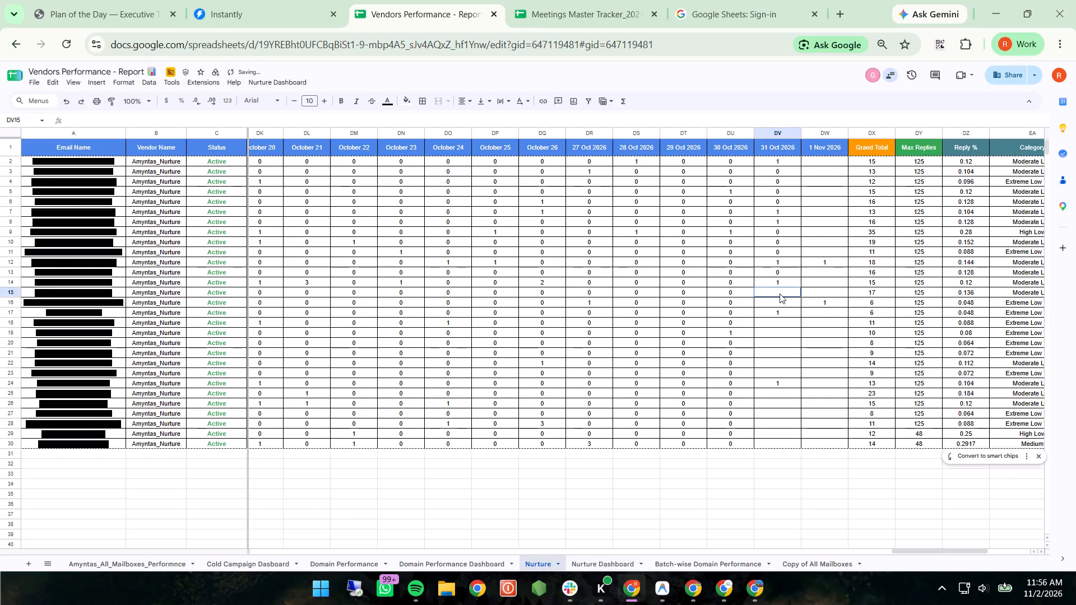
key(shift+Down)
key(shift+Down)
key(shift+Up)
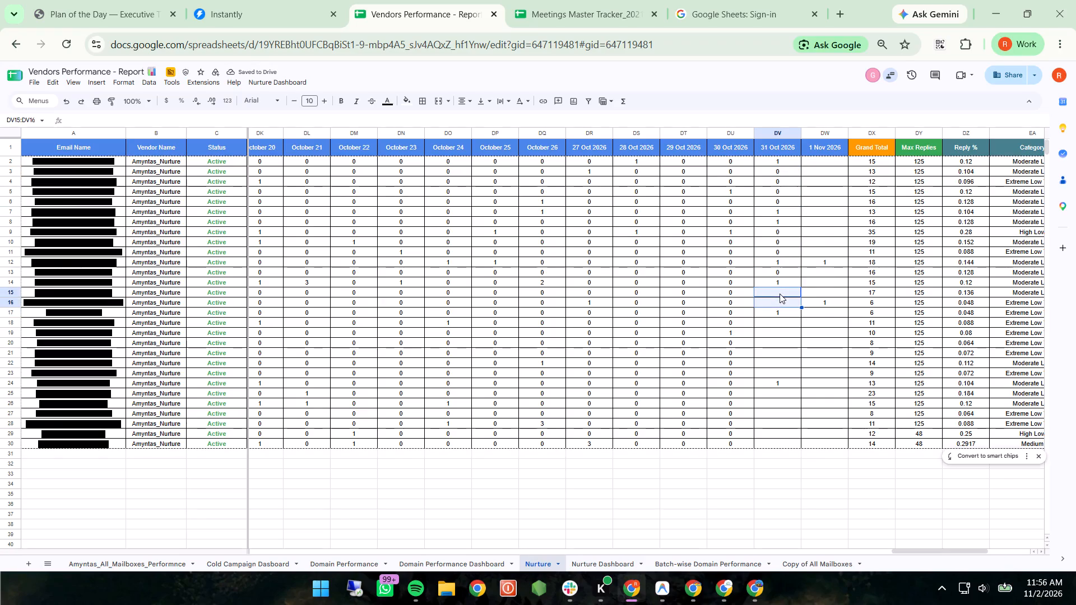
key(ctrl+v)
click(782, 322)
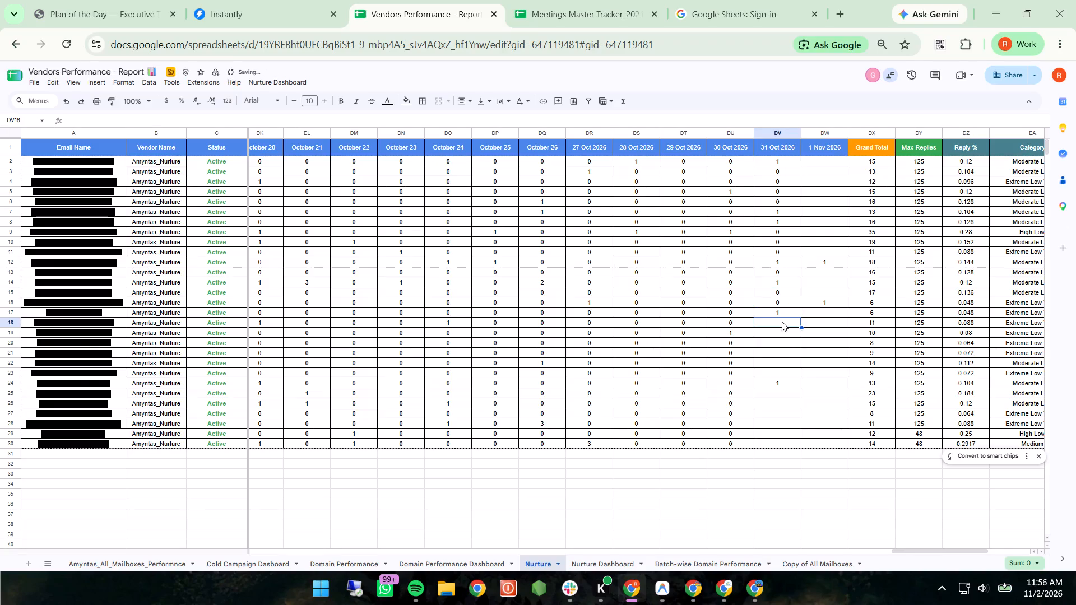
key(shift+Down)
key(shift+Down)
key(shift+Down)
key(shift+Down)
key(shift+Down)
key(ctrl+v)
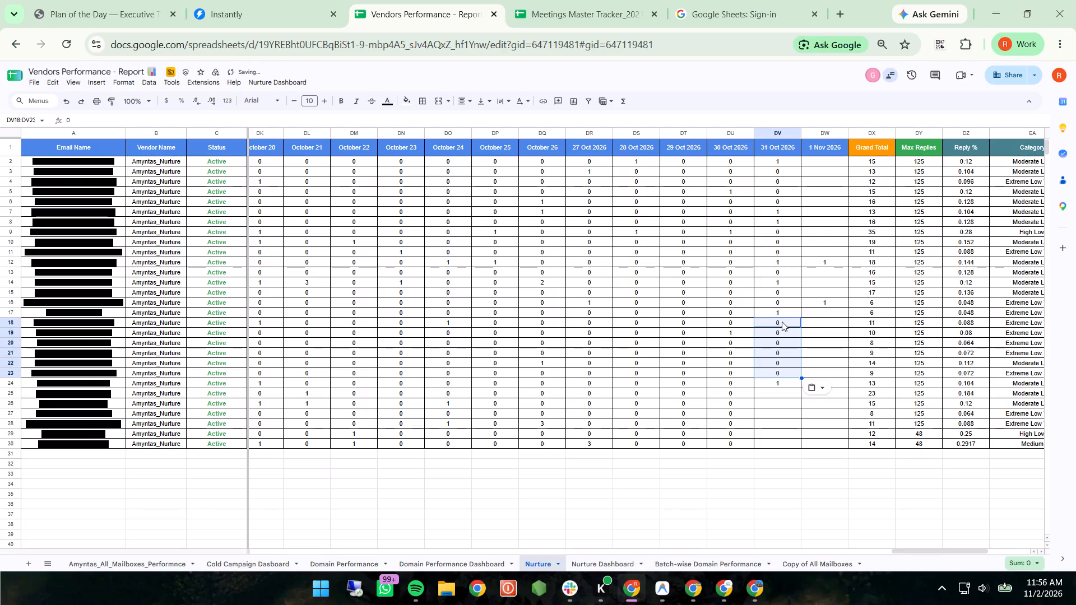
Fill the blank 31 Oct 2026 cells in rows 25–30 with the copied 0.
click(782, 394)
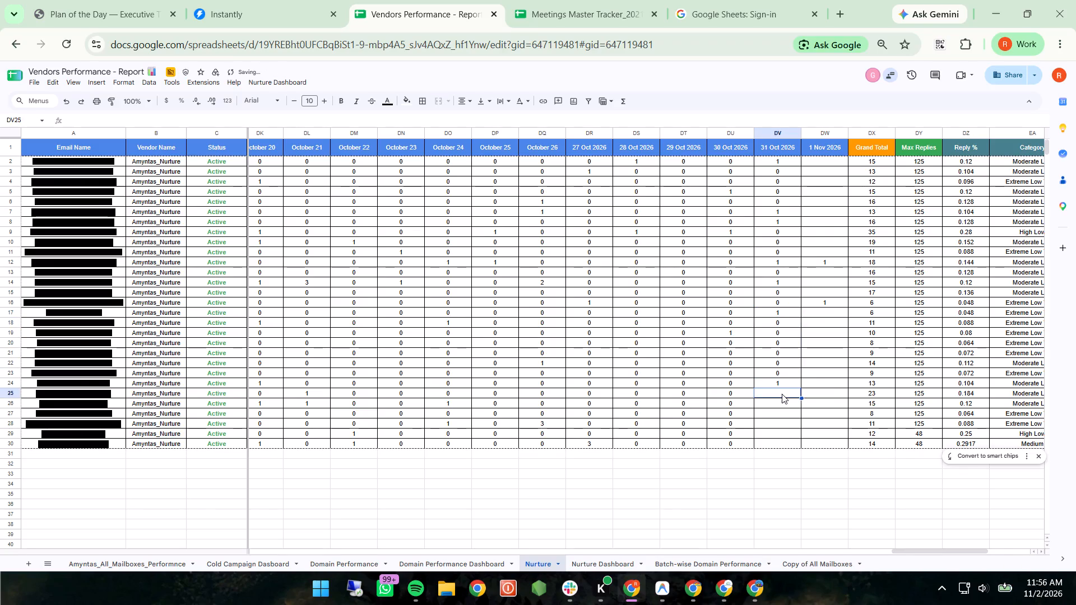
key(shift+Down)
key(shift+Down)
key(shift+Down)
key(shift+Down)
key(shift+Down)
key(ctrl+v)
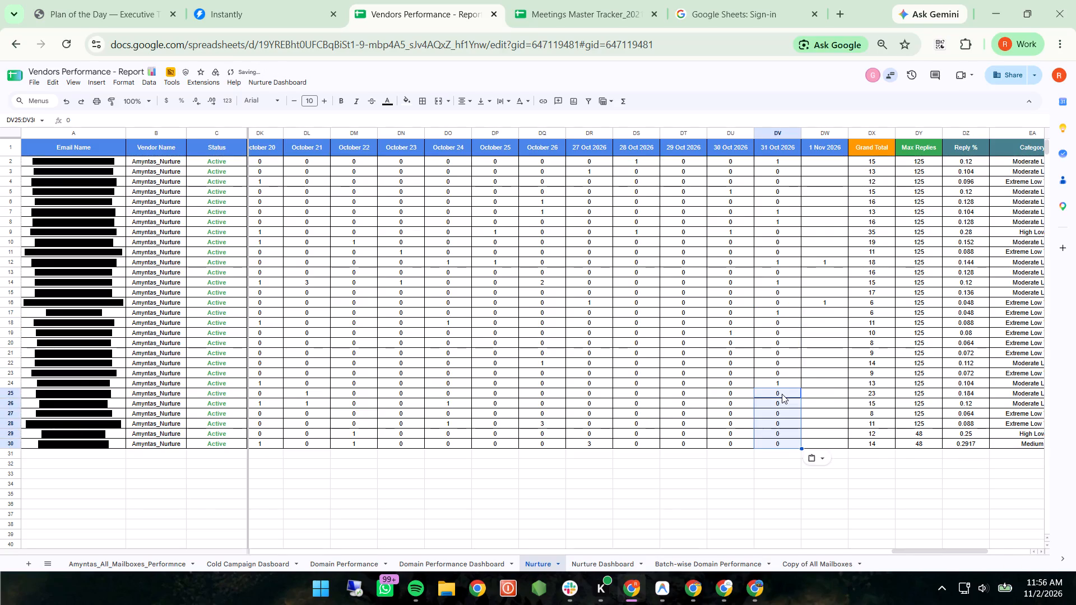
Fill the blank 1 Nov 2026 cells in rows 2–11 and 13–15 with the copied 0.
scroll(782, 394, up, 5)
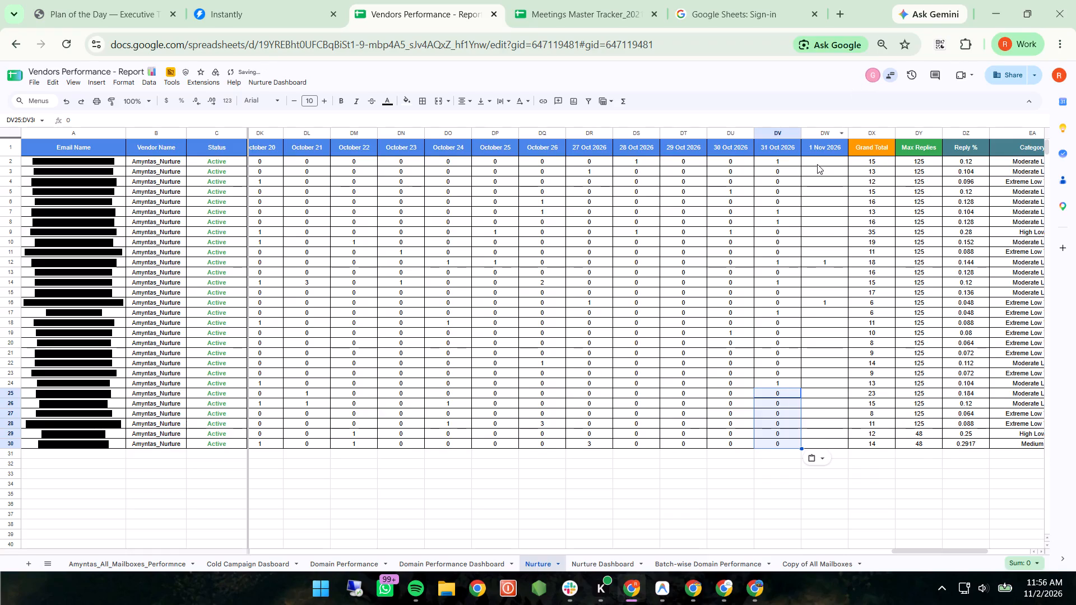
click(817, 164)
key(shift+Down)
key(shift+Down)
key(shift+Down)
key(shift+Down)
key(shift+Down)
key(shift+Down)
key(shift+Down)
key(shift+Down)
key(shift+Down)
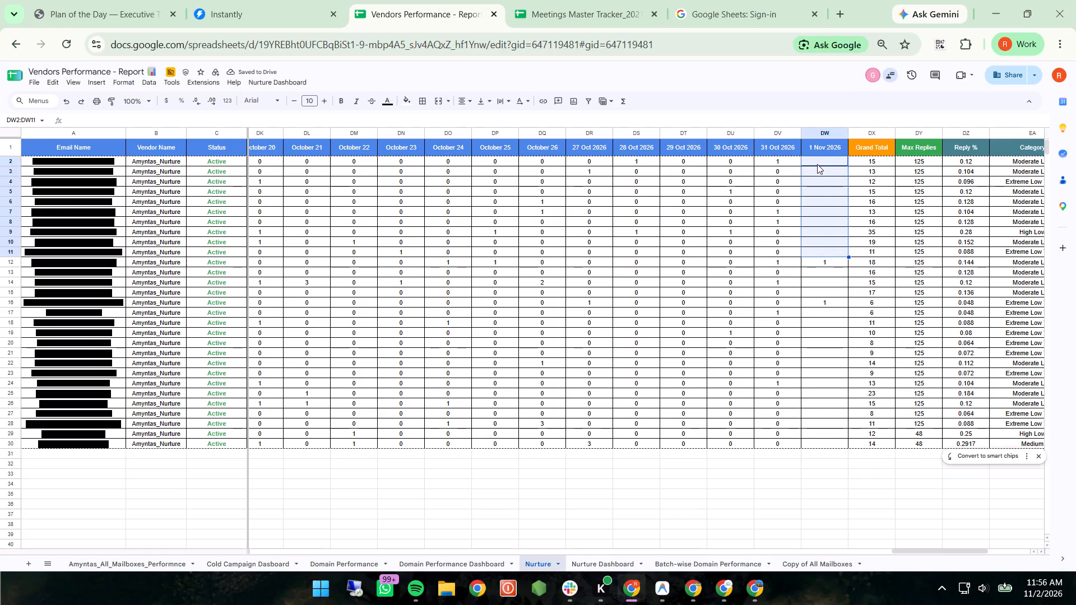
key(ctrl+v)
click(821, 272)
key(shift+Down)
key(shift+Down)
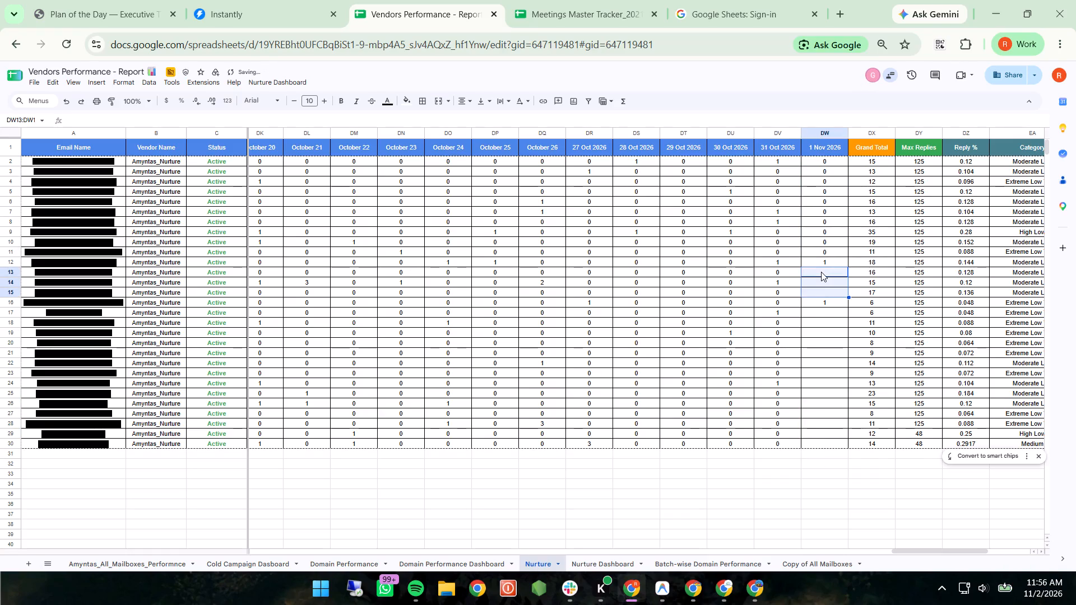
key(ctrl+v)
Fill the blank 1 Nov 2026 cells in rows 17–30 with the copied 0.
click(828, 313)
key(shift+Down)
key(shift+Down)
key(shift+Down)
key(shift+Down)
key(shift+Down)
key(shift+Down)
key(shift+Down)
key(shift+Down)
key(shift+Down)
key(shift+Down)
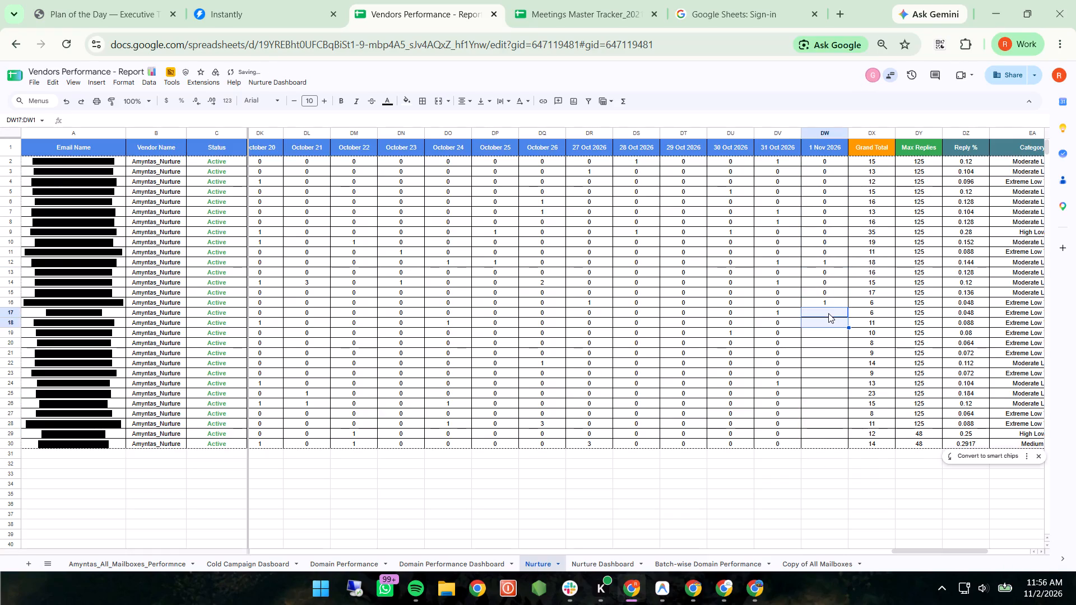
key(shift+Down)
key(shift+Down)
key(shift+Down)
key(ctrl+v)
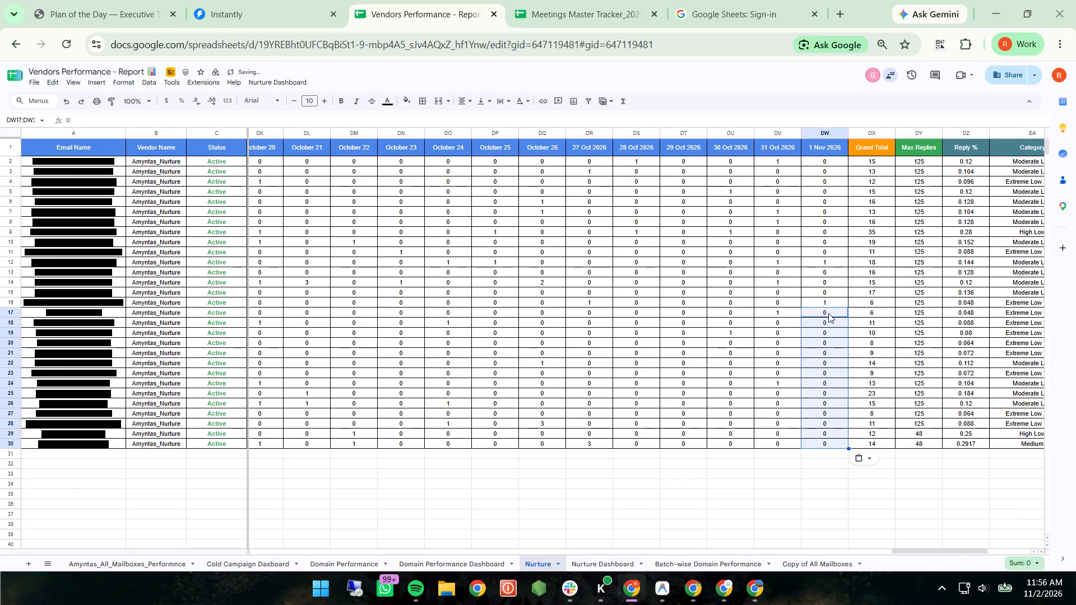
Check the sum of the 30 Oct 2026 reply counts across rows 2–30 of the Nurture sheet.
click(728, 162)
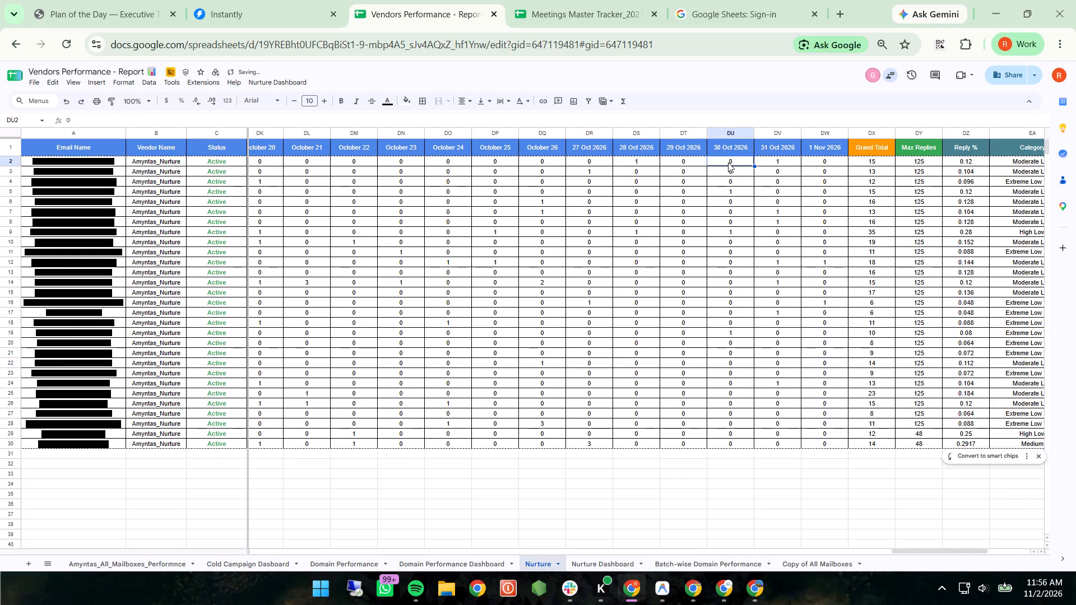
key(ctrl+shift+Down)
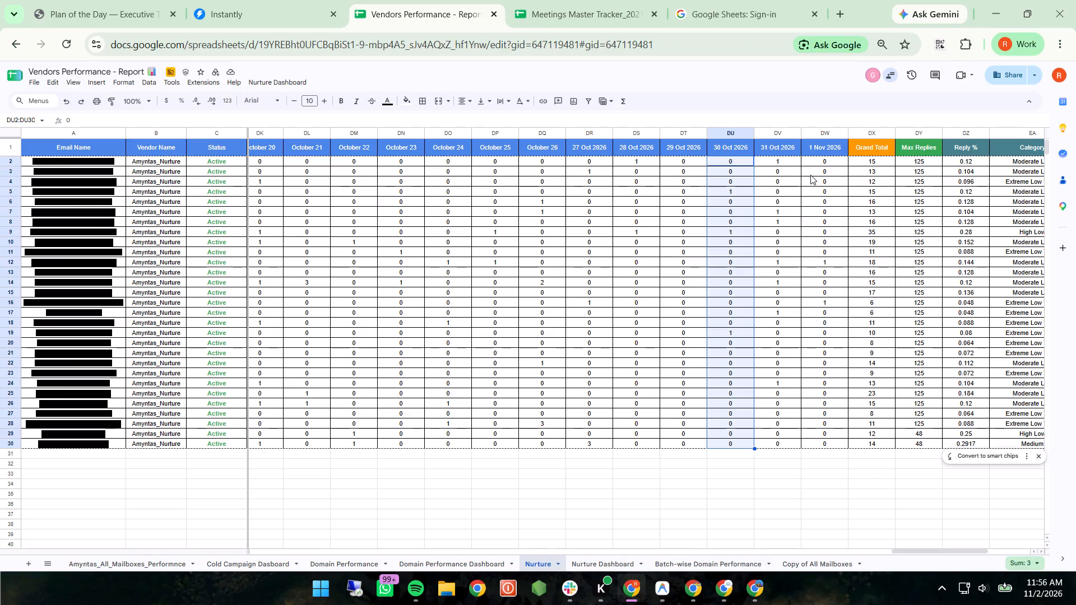
click(649, 496)
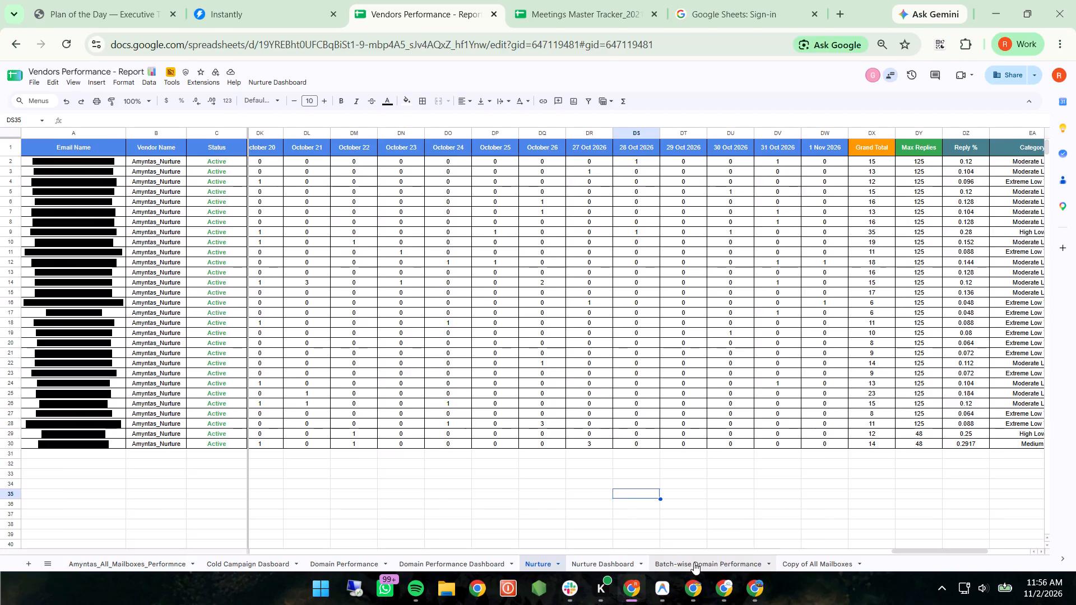
In the Batch-wise Domain Performance sheet's Nurture Mailbox table, enter 3 total replies and 3 unique mailboxes for 30-10-2026.
click(694, 562)
scroll(759, 398, left, 2)
scroll(759, 398, down, 2)
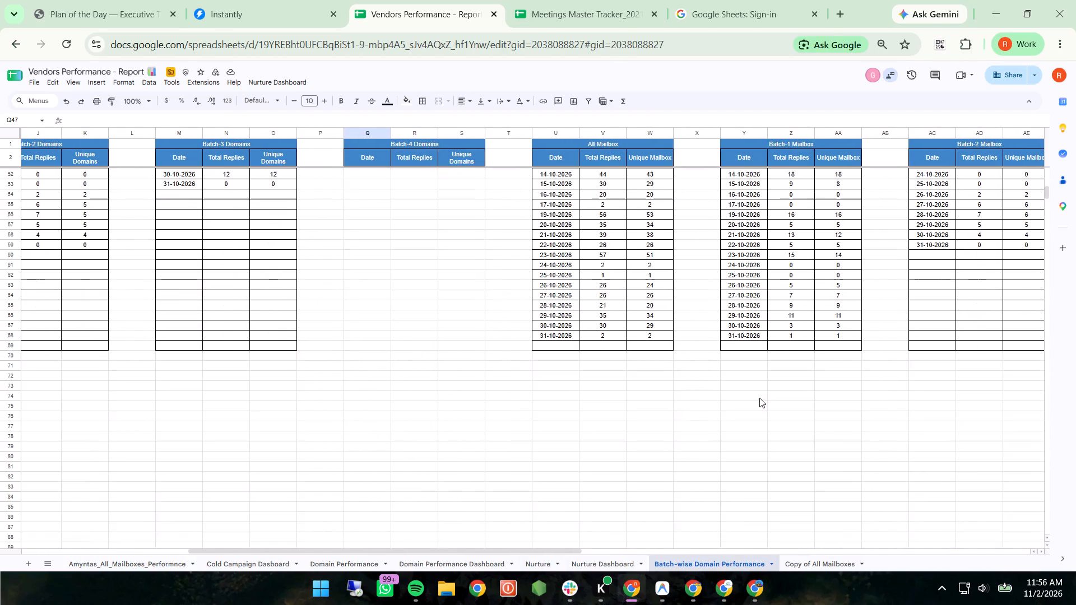
scroll(759, 398, left, 12)
scroll(759, 398, down, 2)
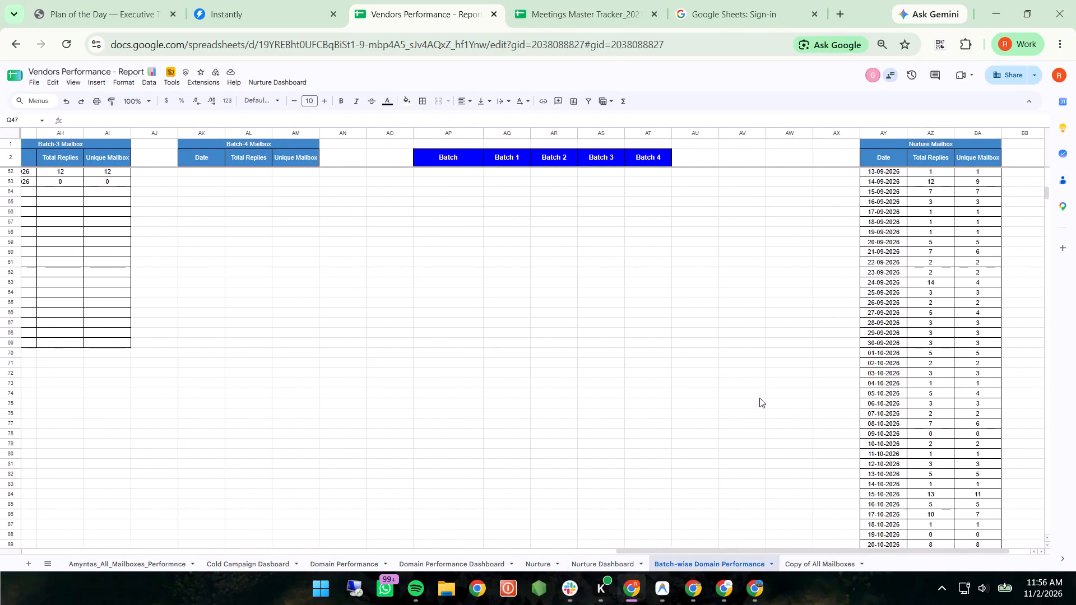
scroll(759, 398, down, 3)
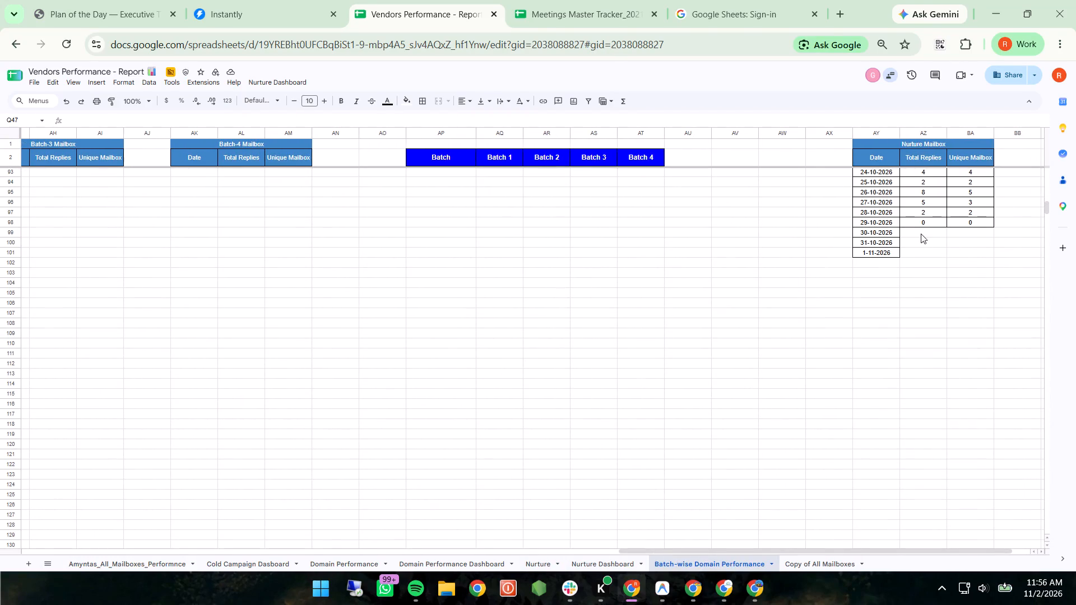
click(921, 234)
key(3)
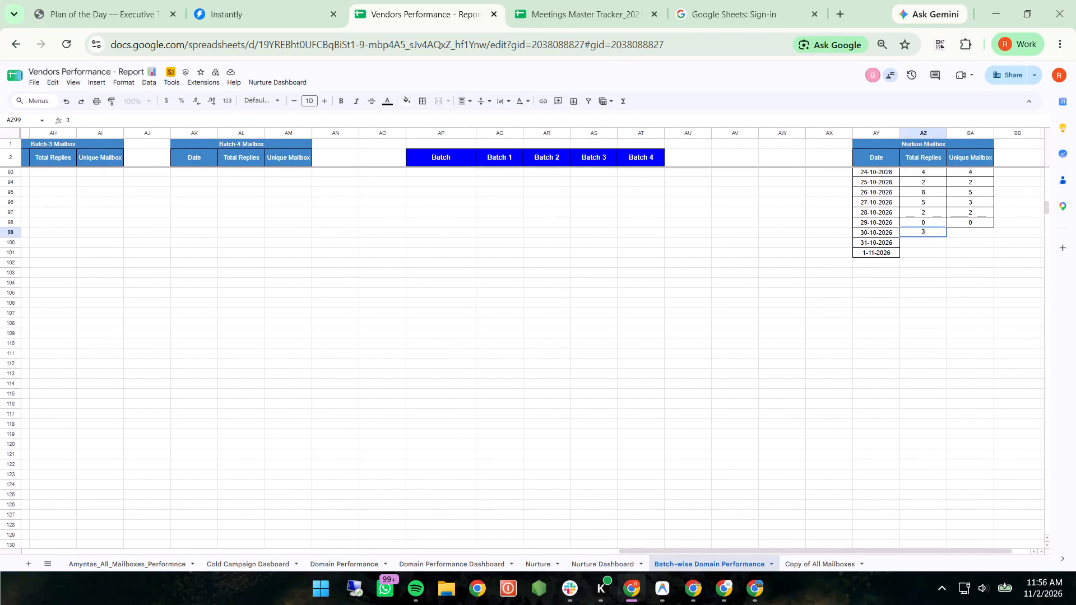
key(Right)
key(3)
key(Down)
Enter 7 total replies and 7 unique mailboxes for 31-10-2026, and 2 and 2 for 1-11-2026, in the Nurture Mailbox table.
key(Left)
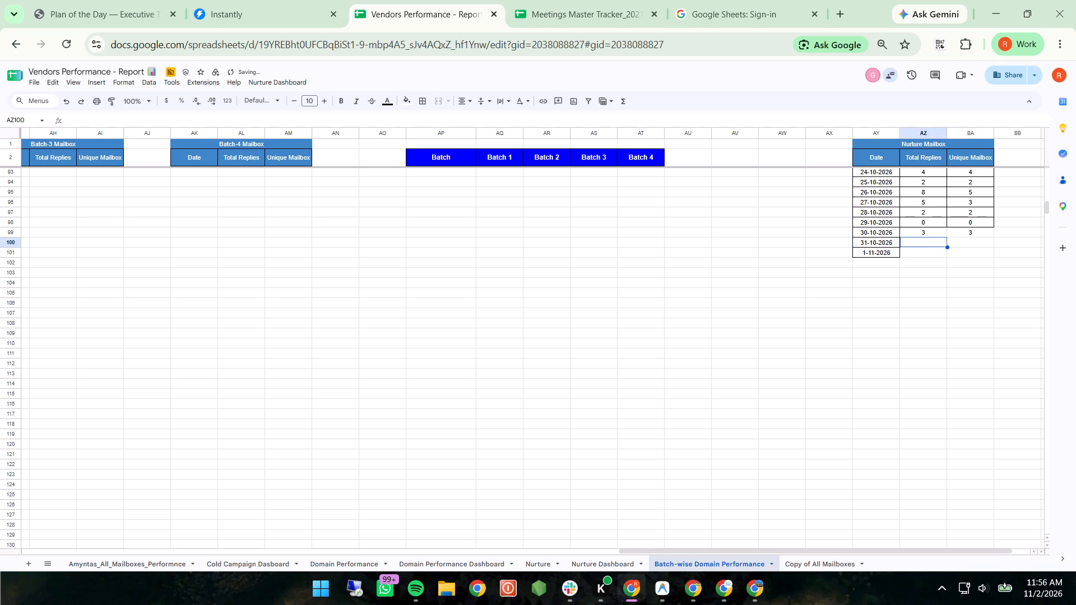
key(7)
key(Right)
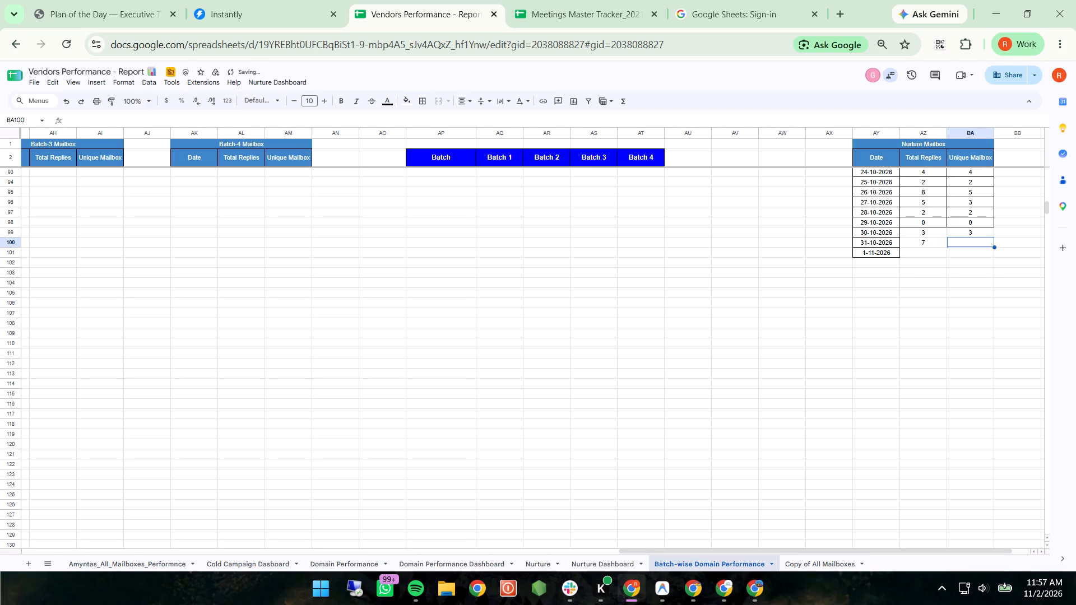
key(7)
key(Down)
key(Left)
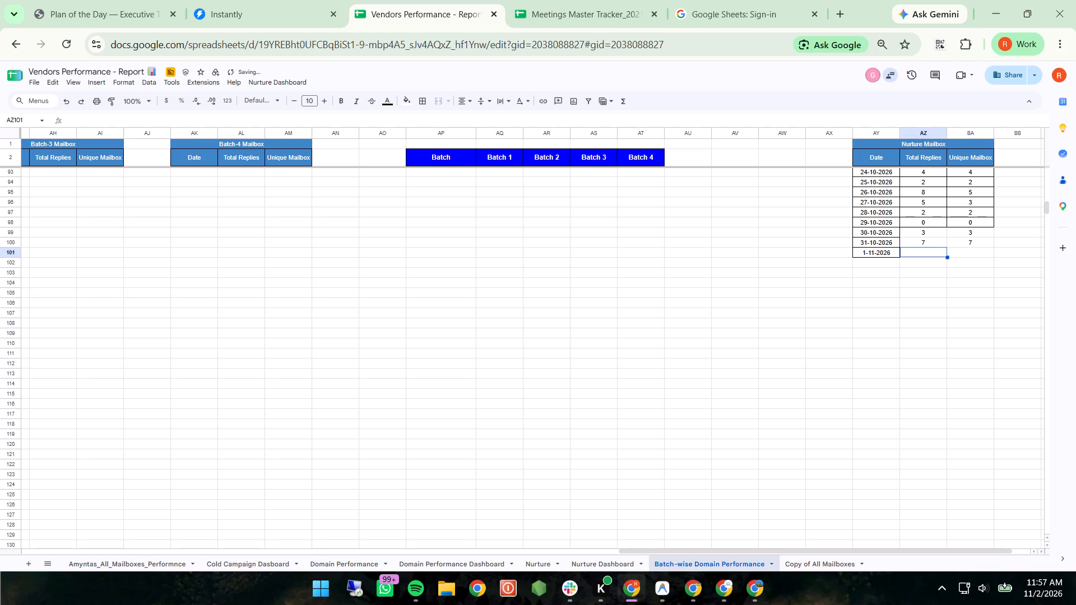
key(2)
key(Right)
key(2)
key(Return)
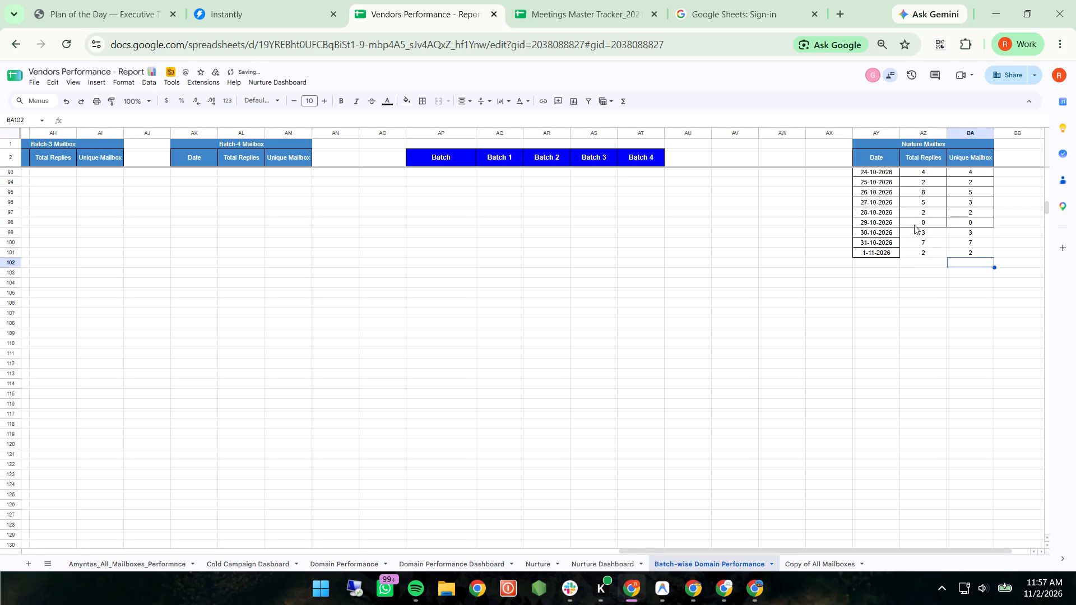
Copy the formatting of the 29-10-2026 Nurture Mailbox row onto the three rows beneath it.
click(853, 226)
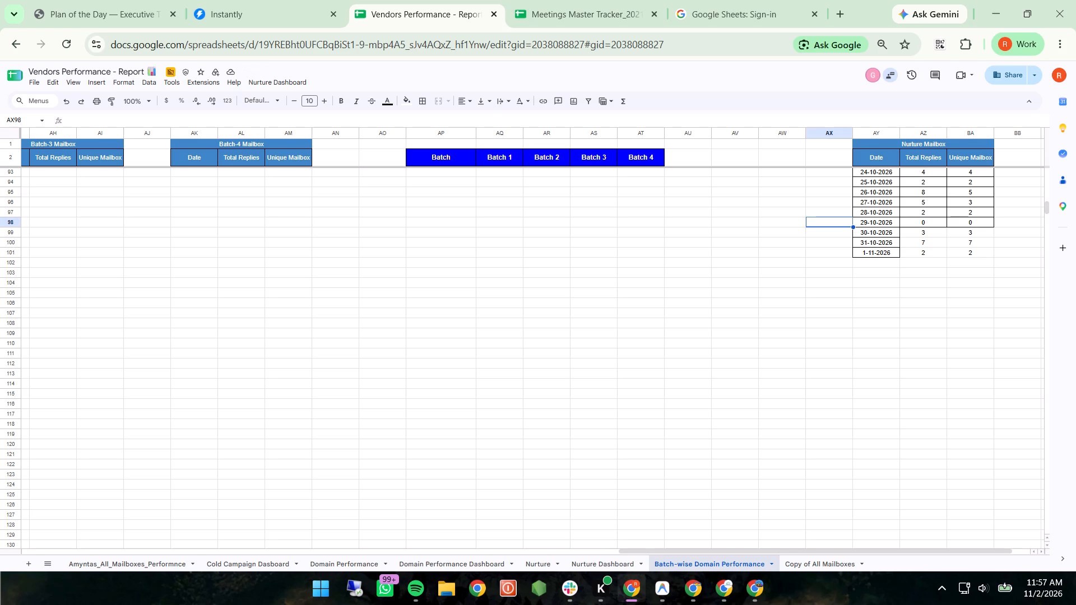
key(Right)
key(shift+Right)
key(shift+Right)
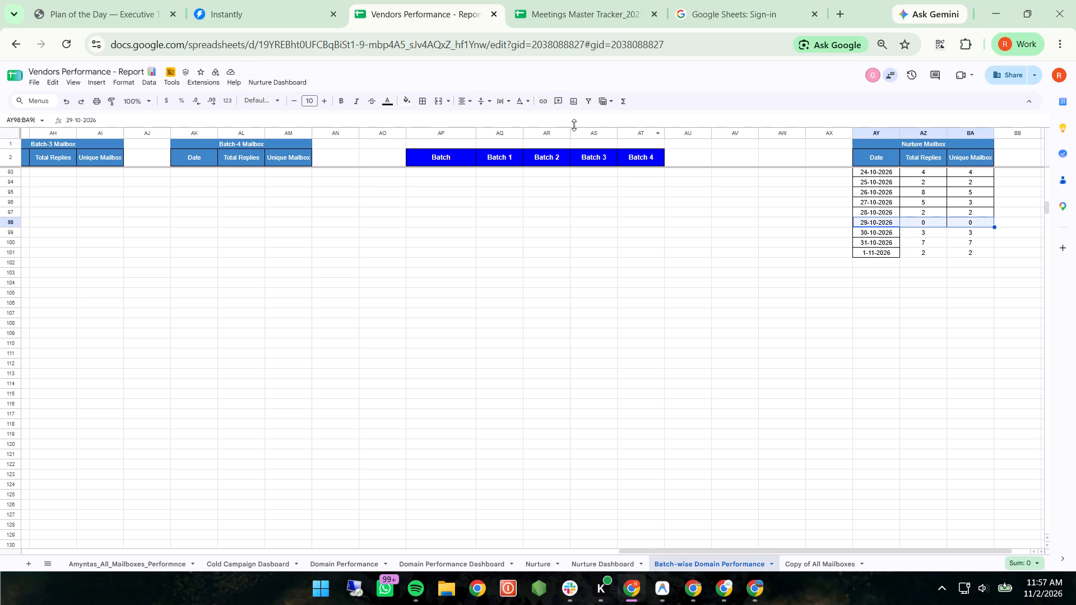
click(105, 97)
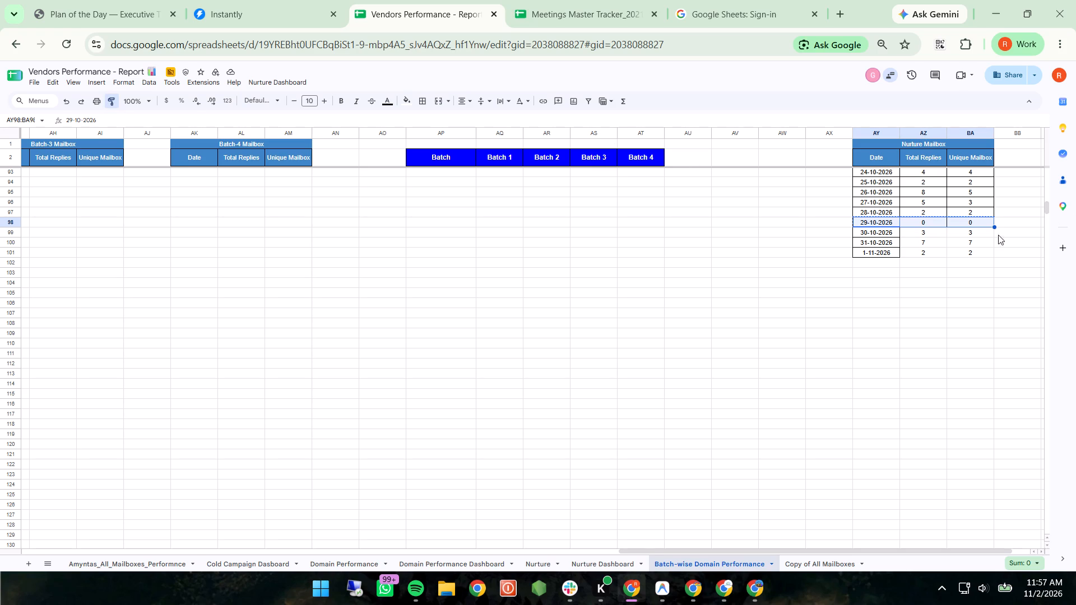
drag(876, 234, 880, 249)
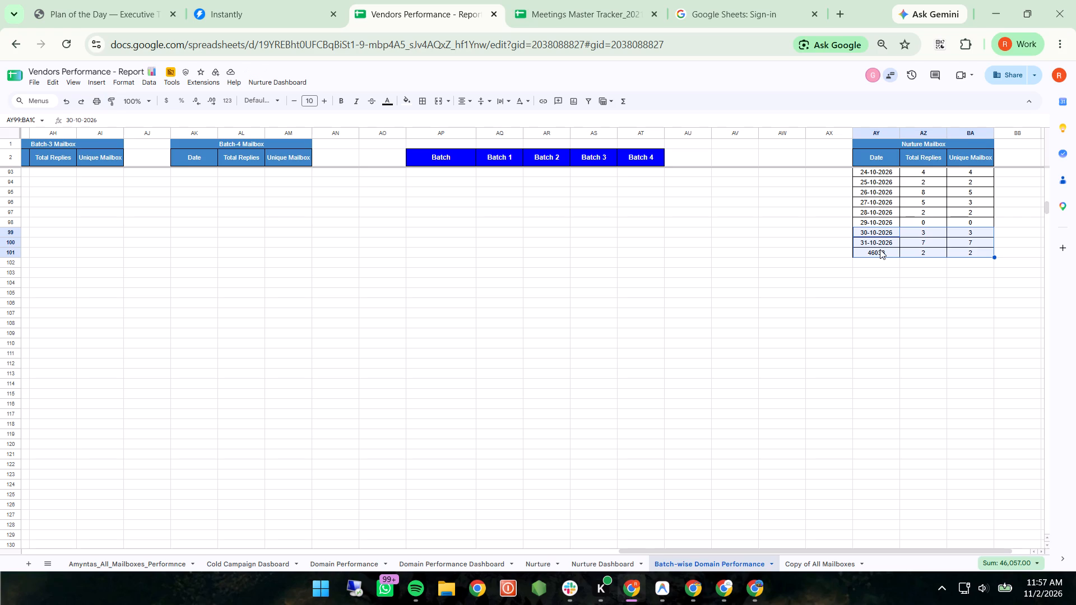
Replace the date in the last Nurture Mailbox row with a copy of 31-10-2026 and change its month to 11.
click(882, 254)
click(878, 245)
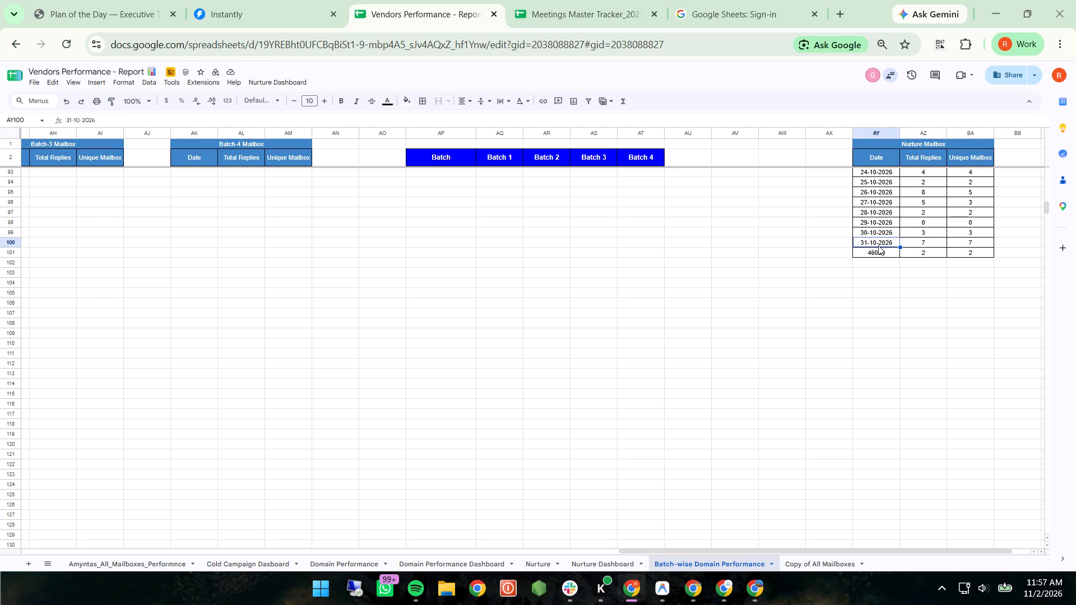
key(ctrl+c)
key(Down)
key(ctrl+v)
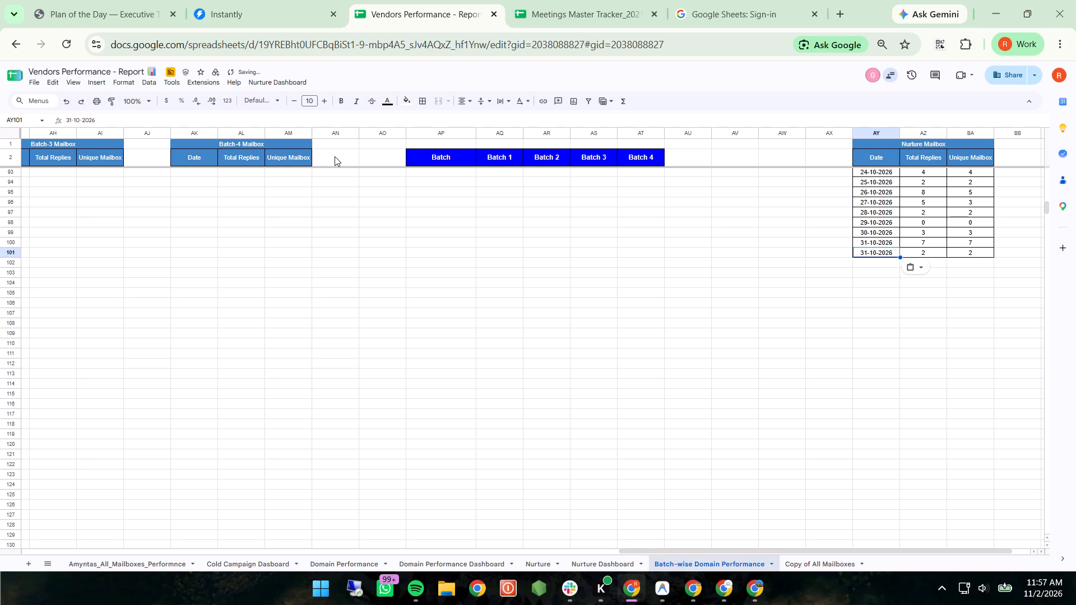
click(80, 116)
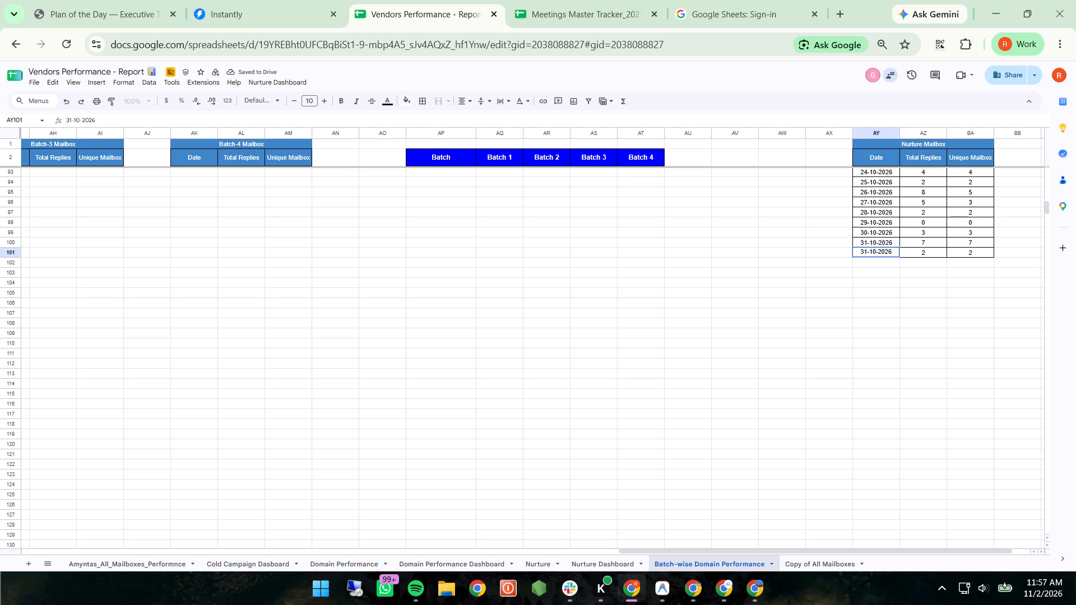
key(BackSpace)
key(1)
key(Left)
key(Left)
key(Left)
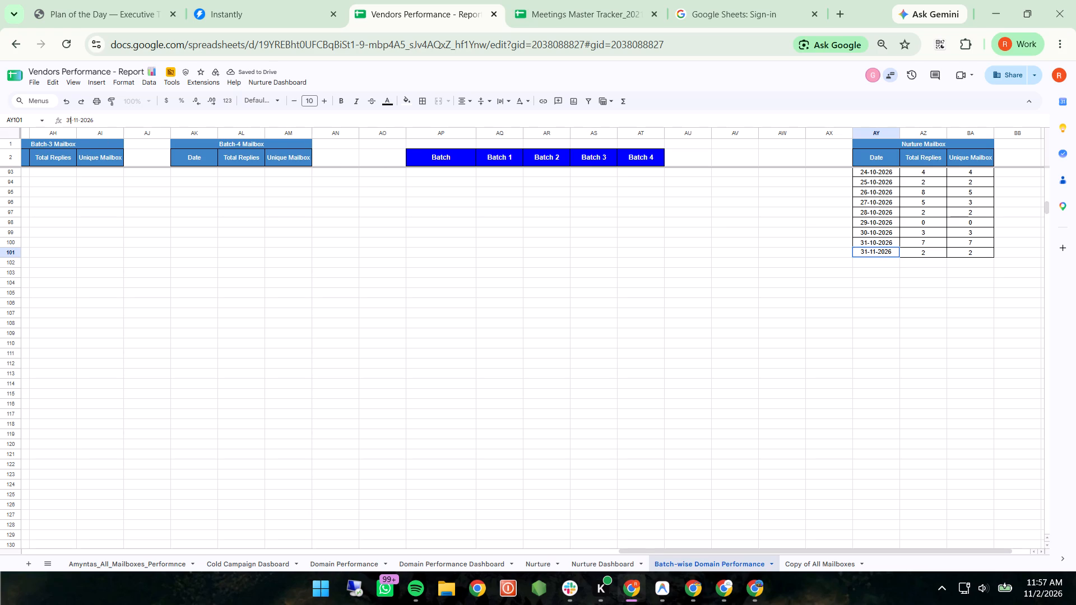
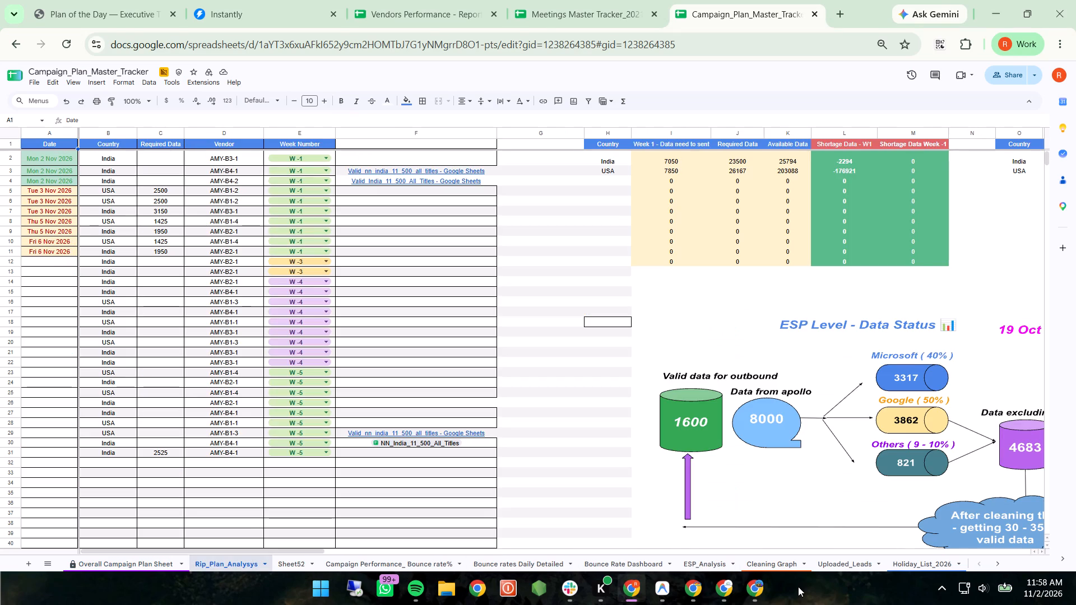
In the ESP_Analysis sheet, move the ESP Vs Reply Ratio (Nurture) chart down so it starts at about row 182.
click(709, 568)
scroll(519, 397, down, 1)
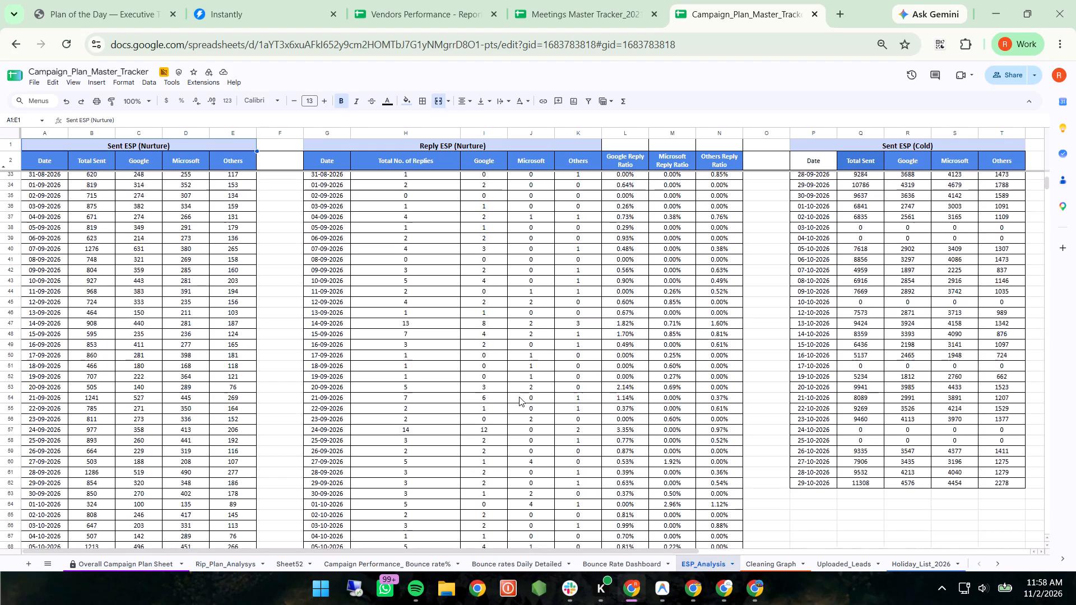
scroll(519, 397, down, 5)
scroll(519, 397, up, 1)
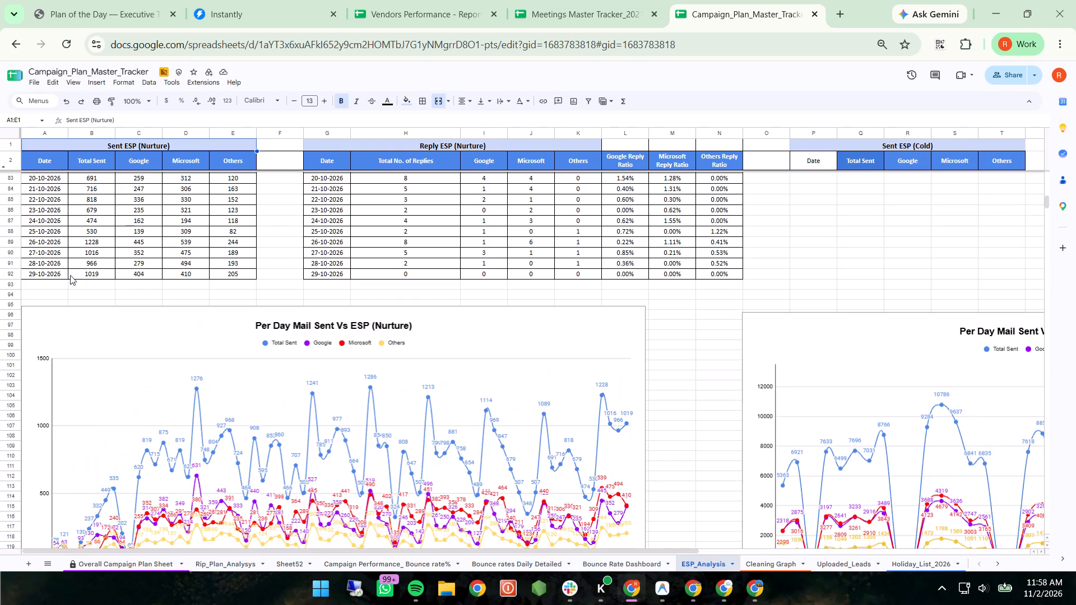
scroll(227, 338, down, 7)
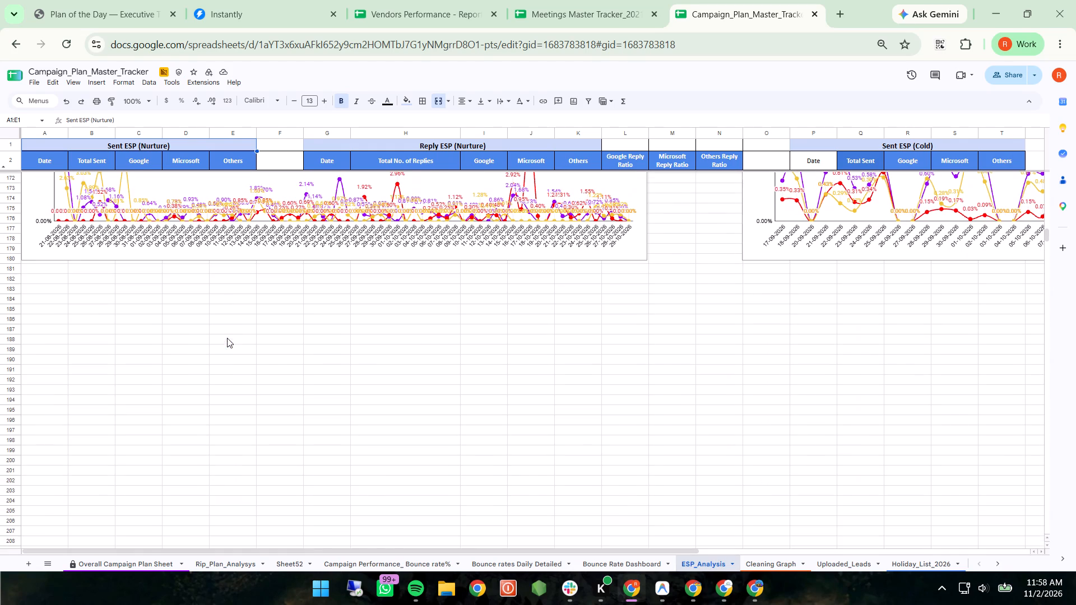
click(286, 211)
drag(286, 211, 290, 504)
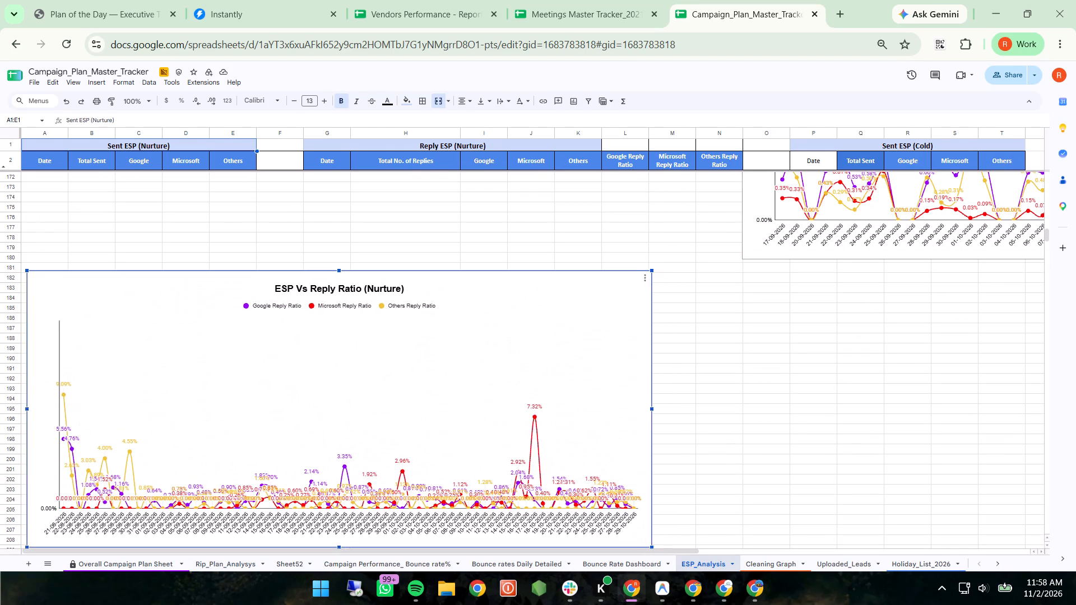
drag(290, 504, 282, 503)
Move the Per Day Replies Vs ESP (Nurture) chart down to about row 153 and the Per Day Mail Sent chart to about row 123.
scroll(282, 503, up, 5)
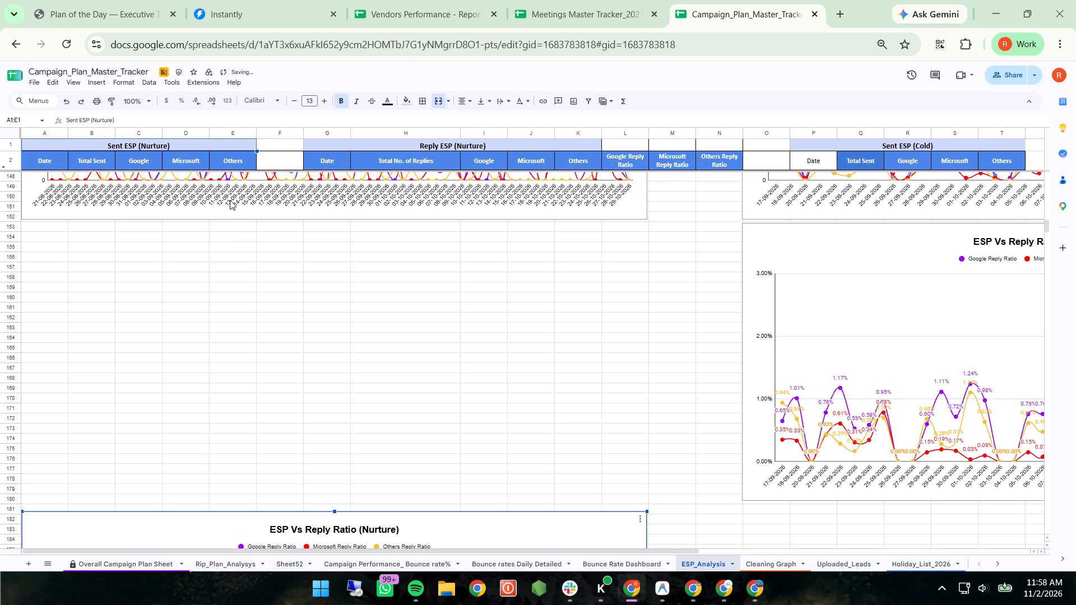
click(230, 200)
drag(230, 200, 228, 488)
scroll(228, 488, up, 3)
scroll(235, 279, up, 2)
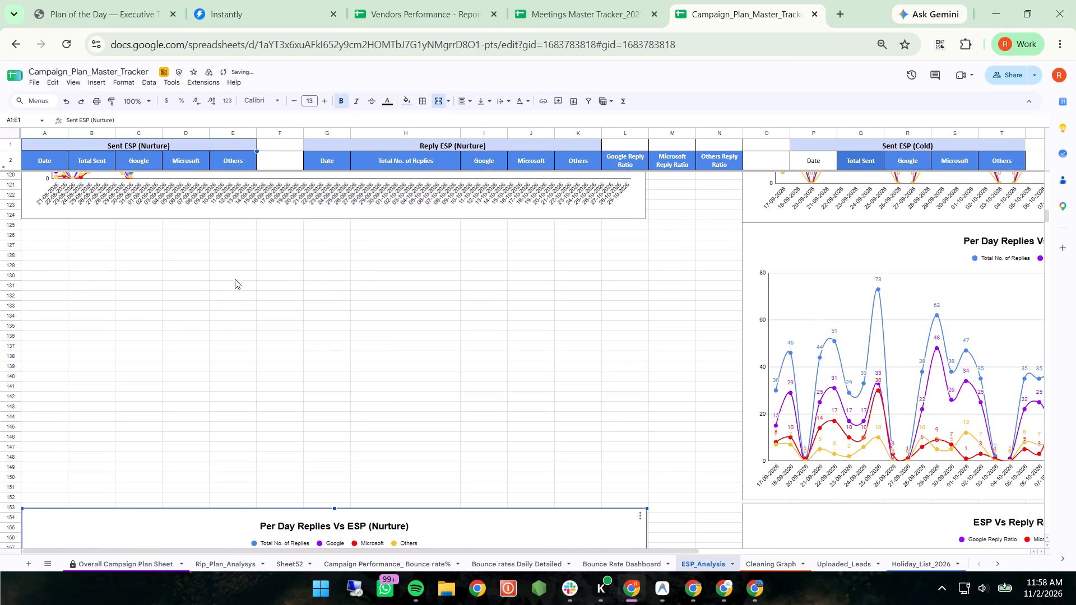
click(234, 188)
drag(234, 188, 221, 443)
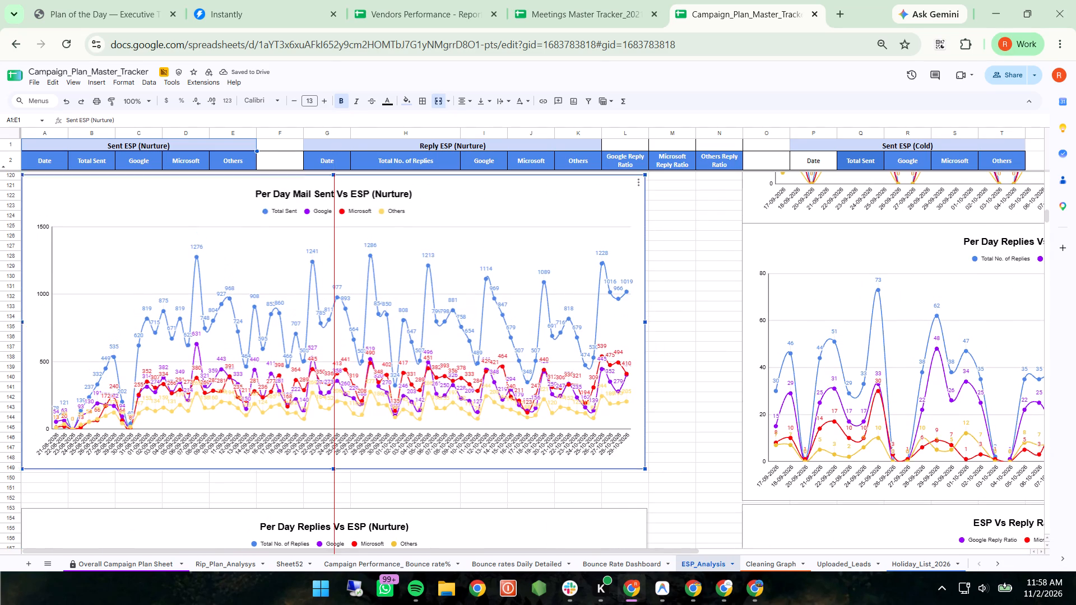
drag(221, 443, 220, 474)
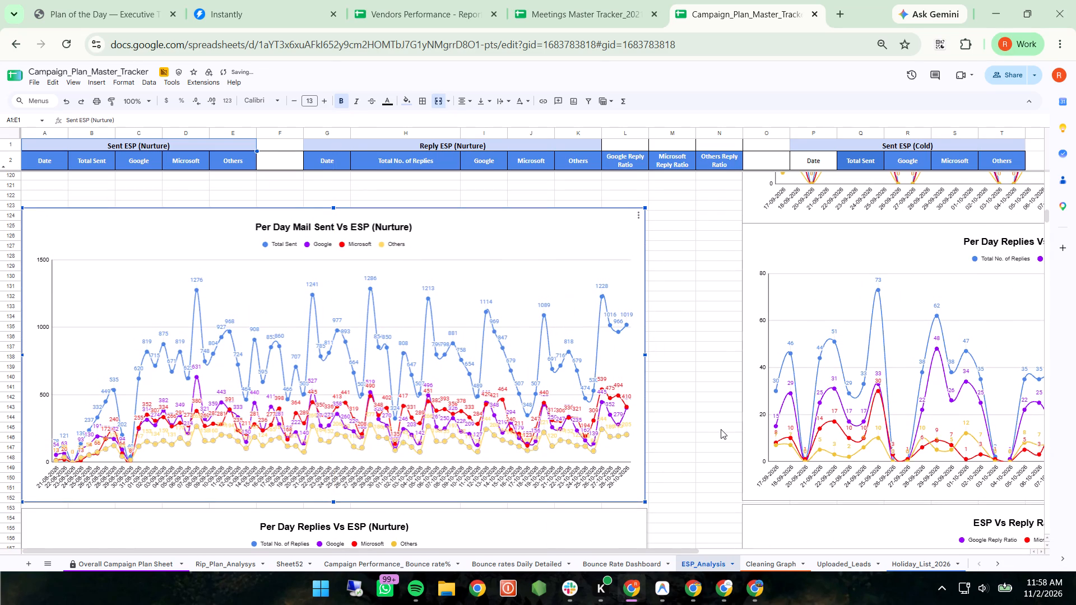
Add the date 30-10-2026 beneath 29-10-2026 in the Sent ESP (Nurture) table, based on a copy of the 29-10-2026 date.
scroll(721, 429, up, 3)
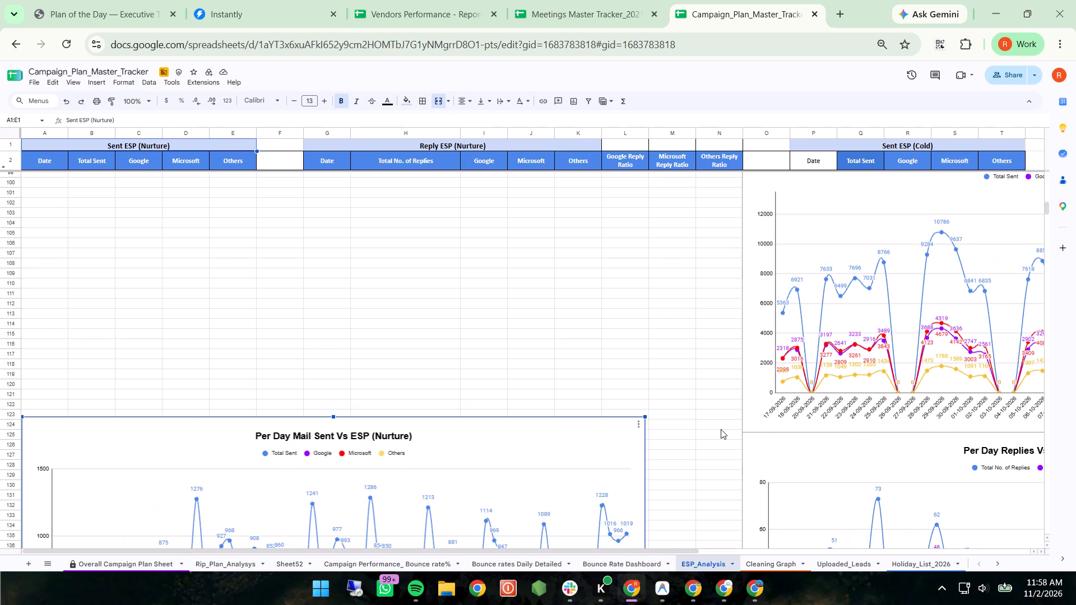
scroll(721, 429, up, 3)
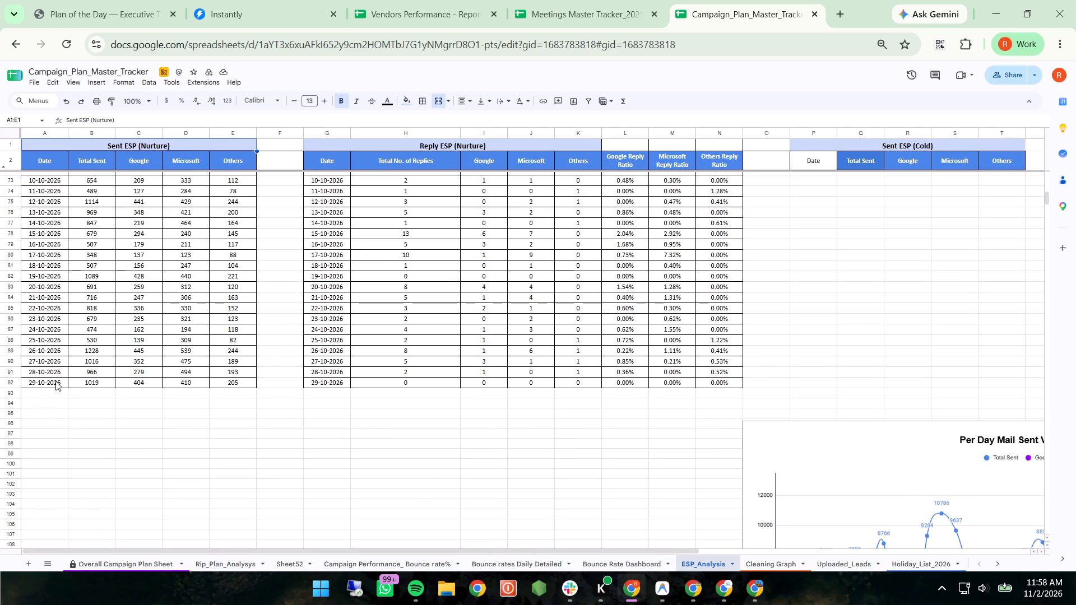
click(55, 381)
key(ctrl+c)
key(Down)
key(ctrl+v)
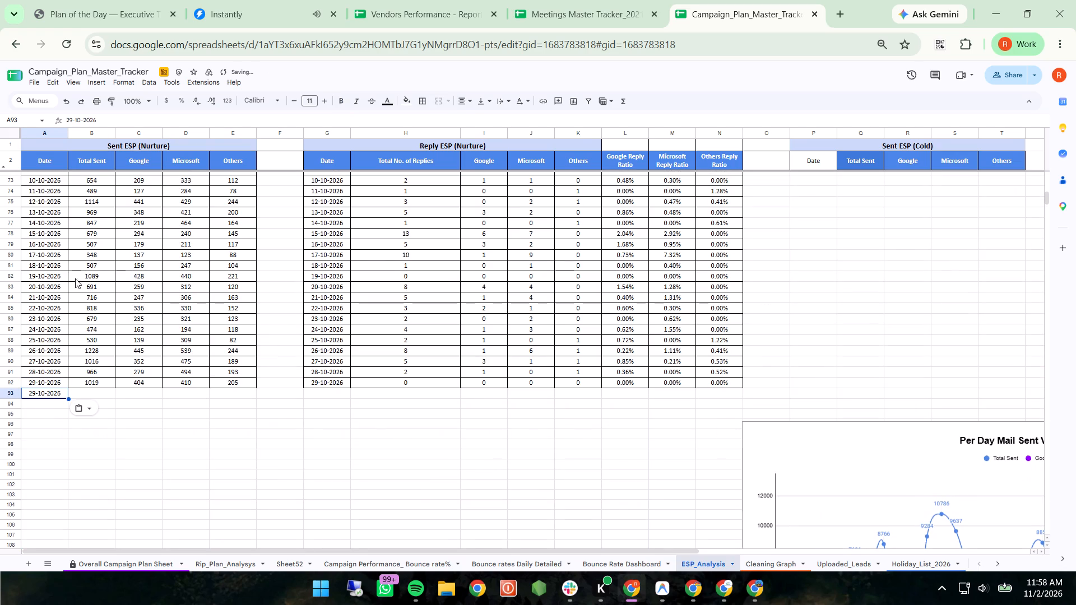
click(73, 119)
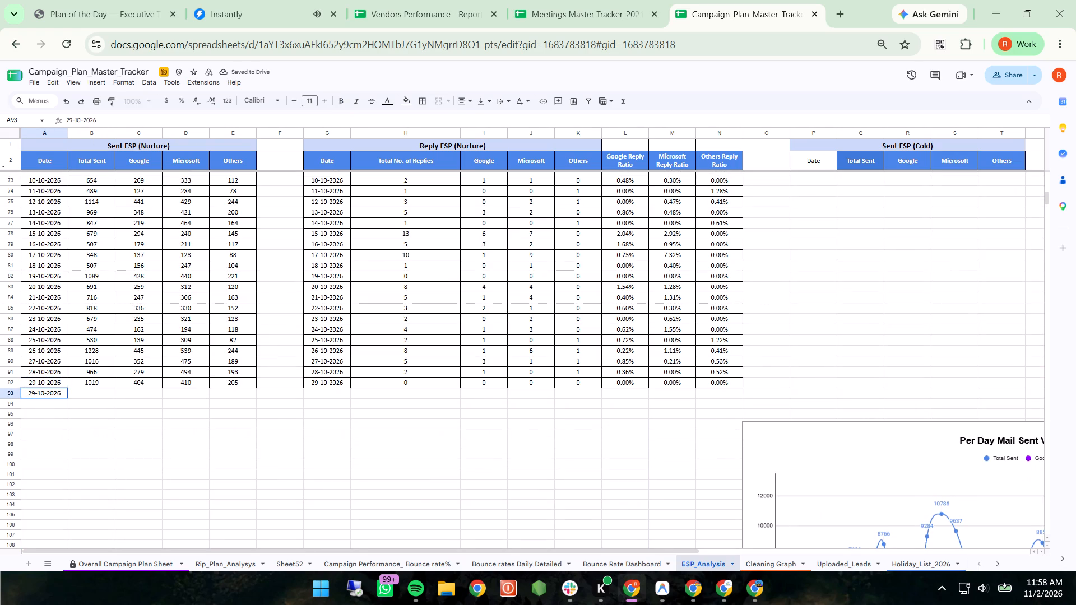
key(BackSpace)
key(BackSpace)
text(30)
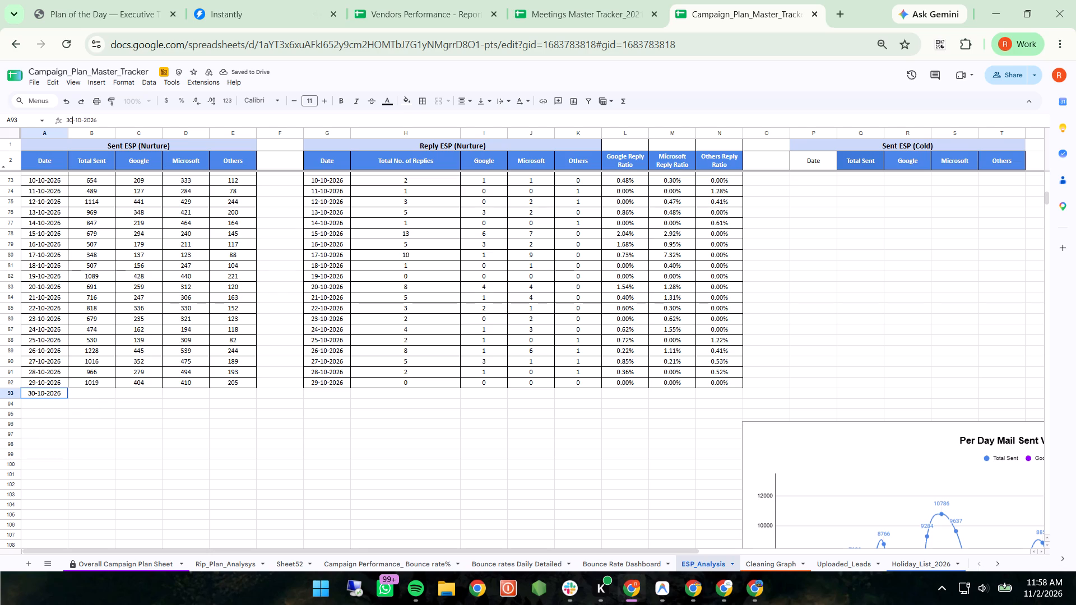
key(Return)
Copy the 30-10-2026 date to the row beneath it in the Sent ESP (Nurture) table and change it to 31-10-2026.
click(48, 390)
key(ctrl+c)
key(Down)
key(ctrl+v)
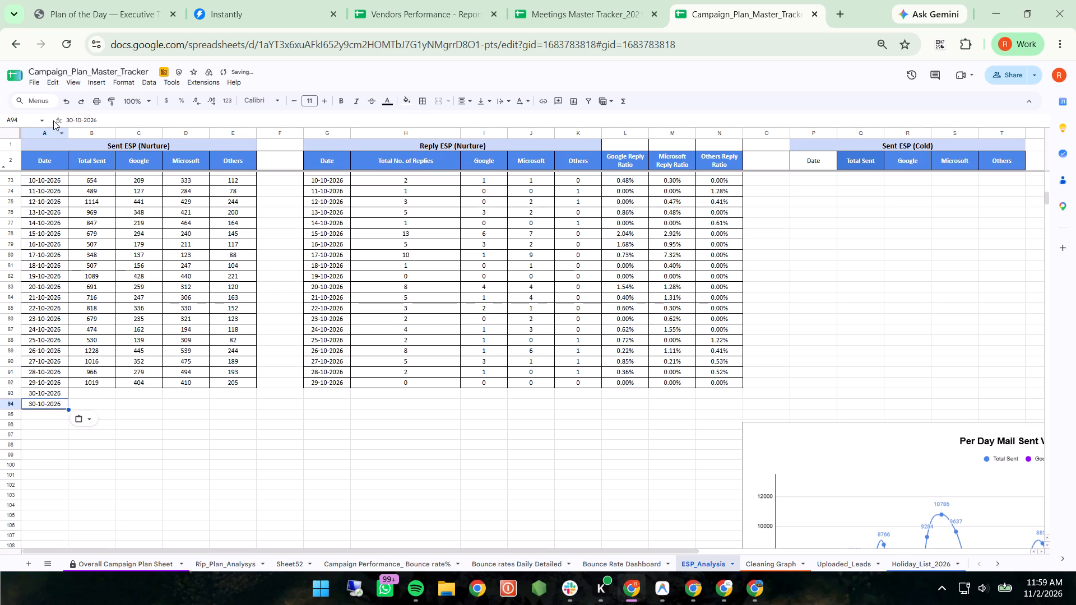
click(74, 118)
key(BackSpace)
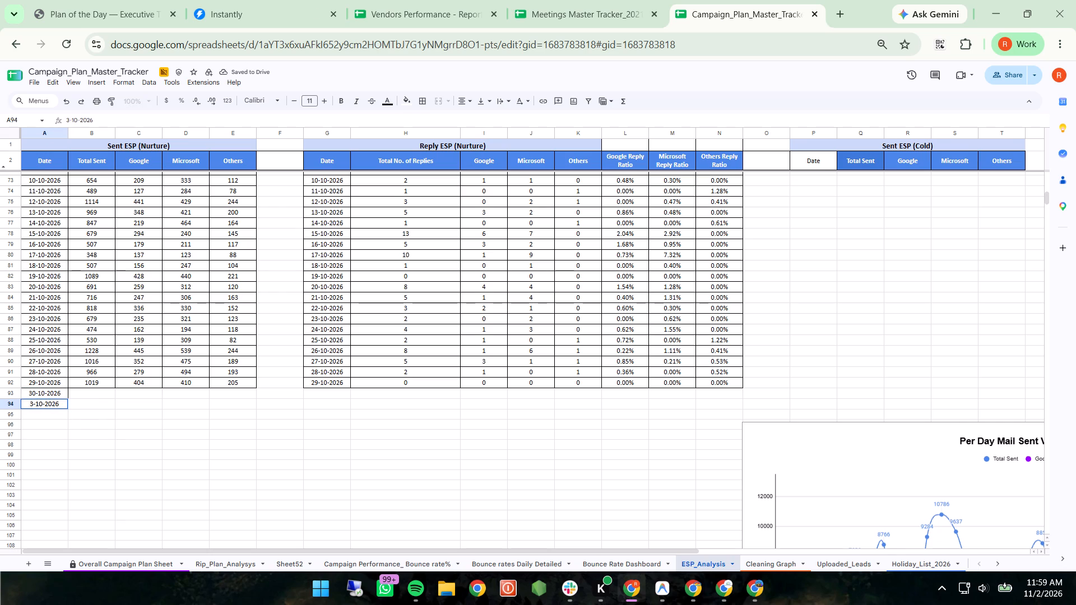
key(1)
key(Return)
Paste the copied date beneath 31-10-2026 in the Sent ESP (Nurture) table and change it to 01-11-2026.
key(ctrl+v)
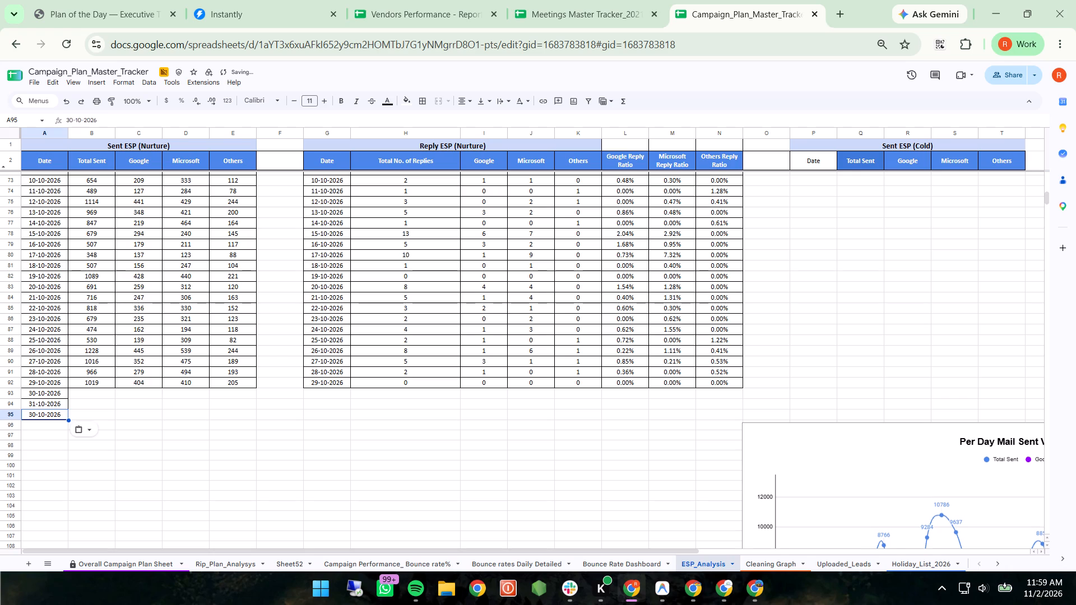
click(81, 118)
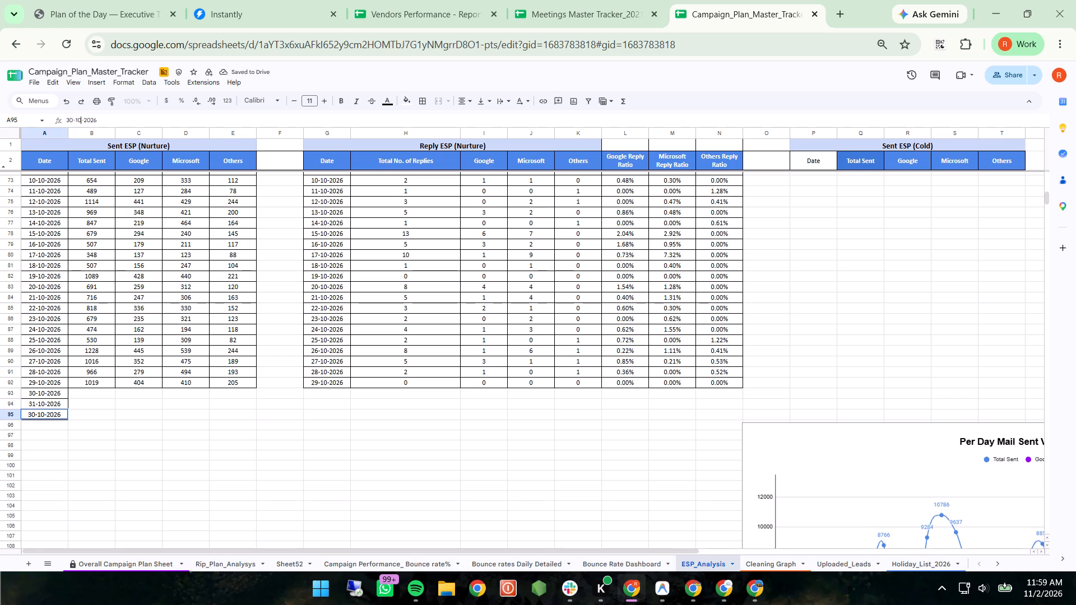
key(BackSpace)
key(1)
key(Left)
key(Left)
key(Left)
key(BackSpace)
key(BackSpace)
text(01)
key(Return)
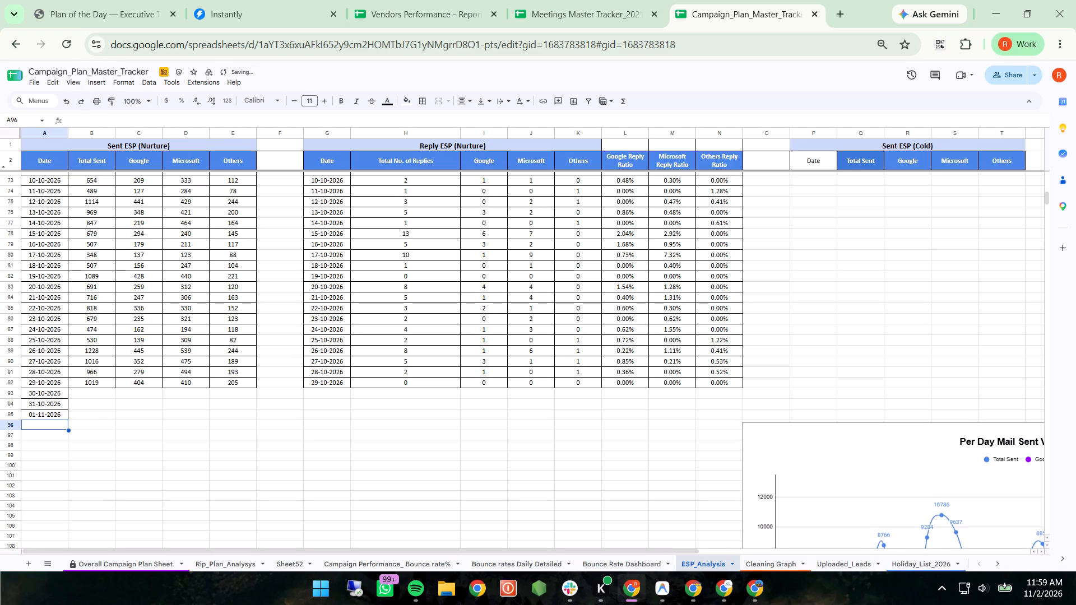
Copy the dates 30-10-2026 through 01-11-2026 into the Reply ESP (Nurture) table beneath 29-10-2026.
click(46, 393)
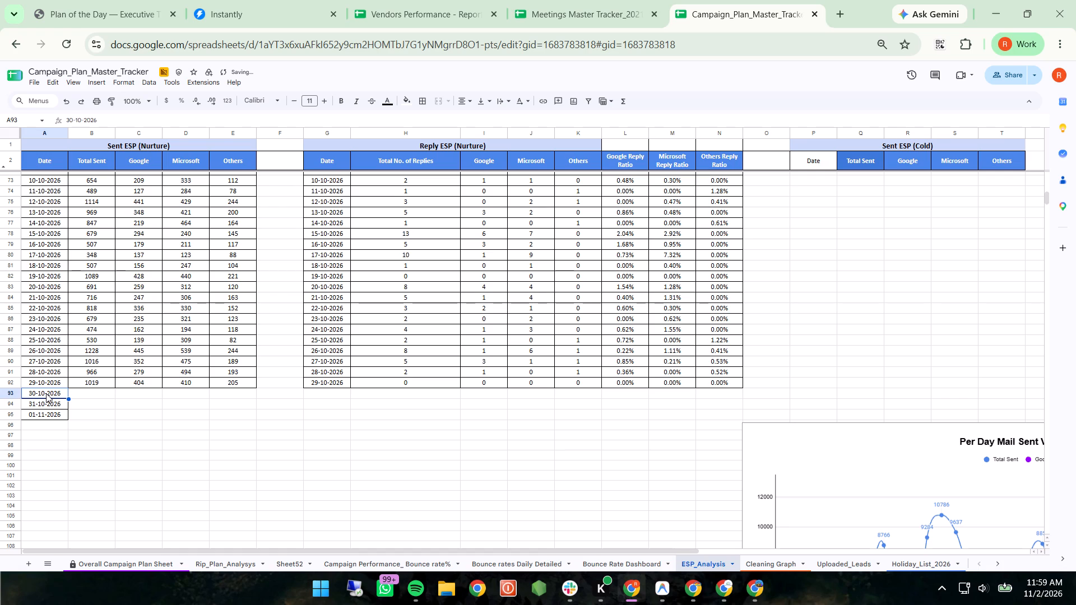
key(shift+Down)
key(shift+Down)
key(ctrl+c)
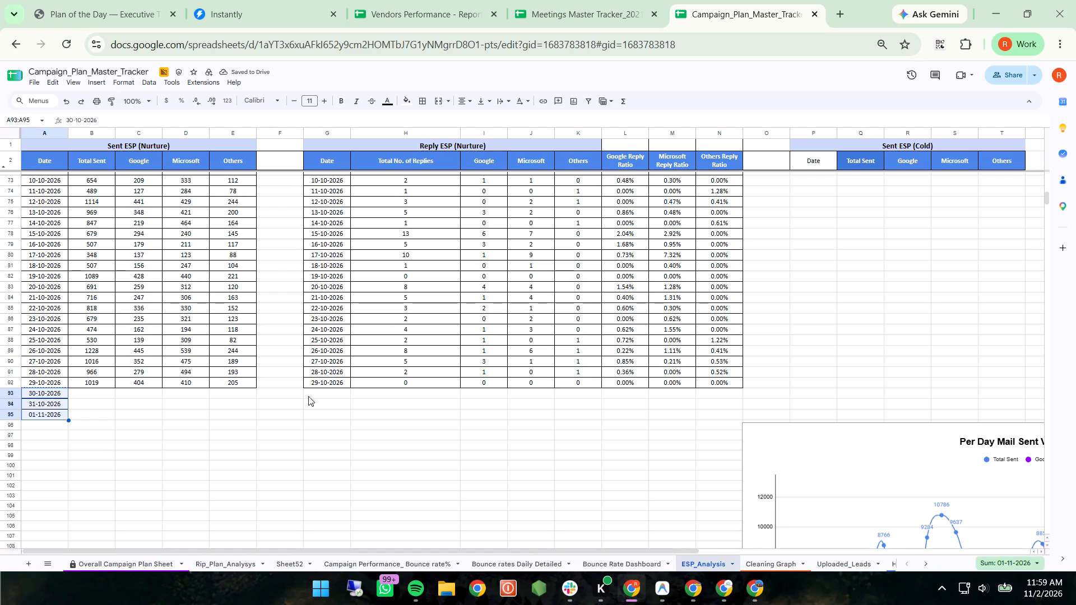
click(315, 393)
key(ctrl+v)
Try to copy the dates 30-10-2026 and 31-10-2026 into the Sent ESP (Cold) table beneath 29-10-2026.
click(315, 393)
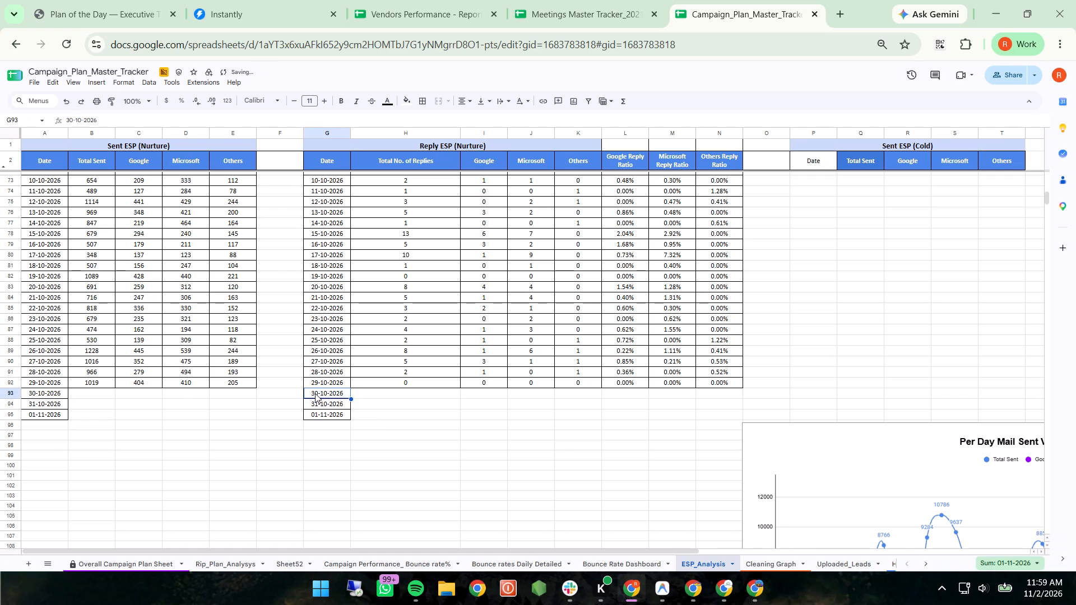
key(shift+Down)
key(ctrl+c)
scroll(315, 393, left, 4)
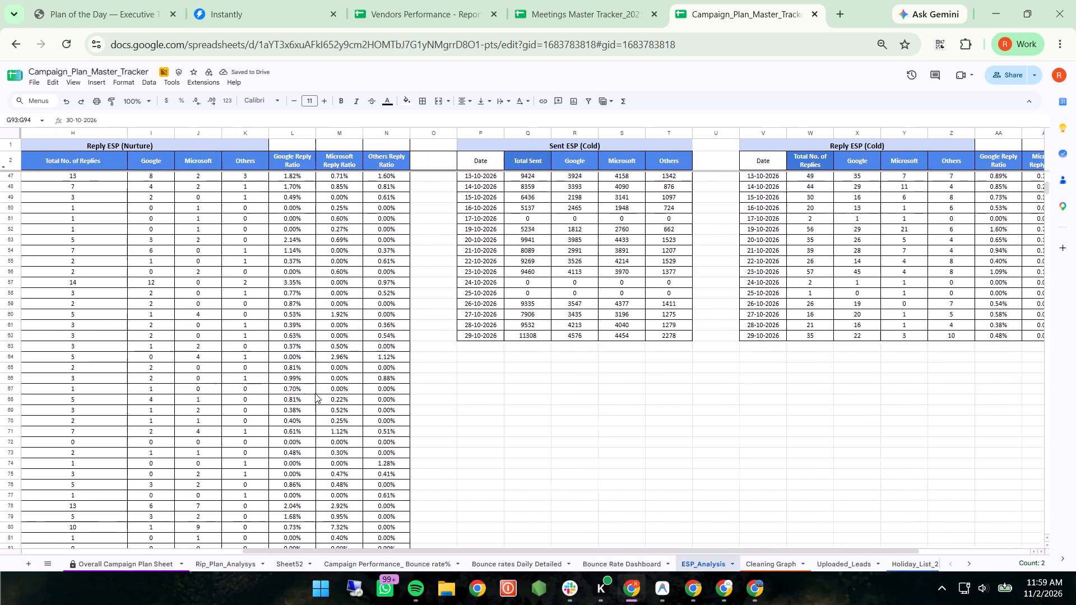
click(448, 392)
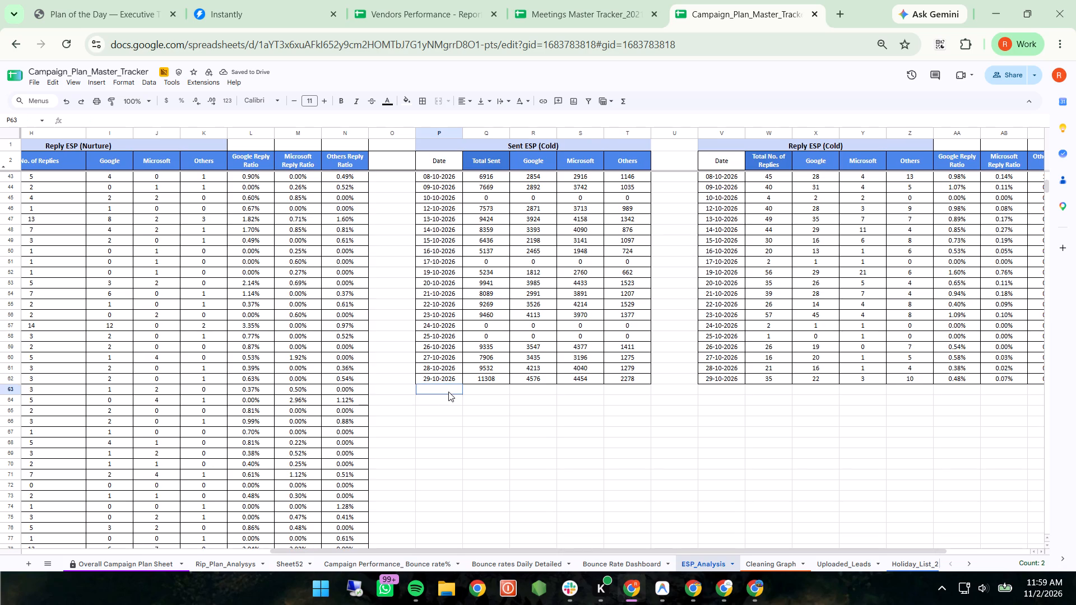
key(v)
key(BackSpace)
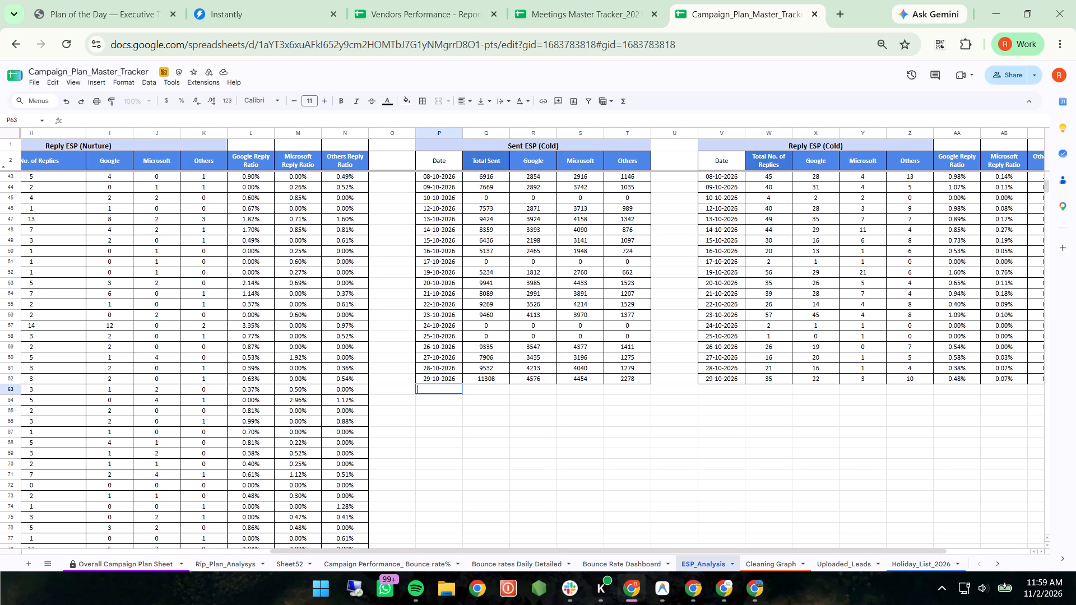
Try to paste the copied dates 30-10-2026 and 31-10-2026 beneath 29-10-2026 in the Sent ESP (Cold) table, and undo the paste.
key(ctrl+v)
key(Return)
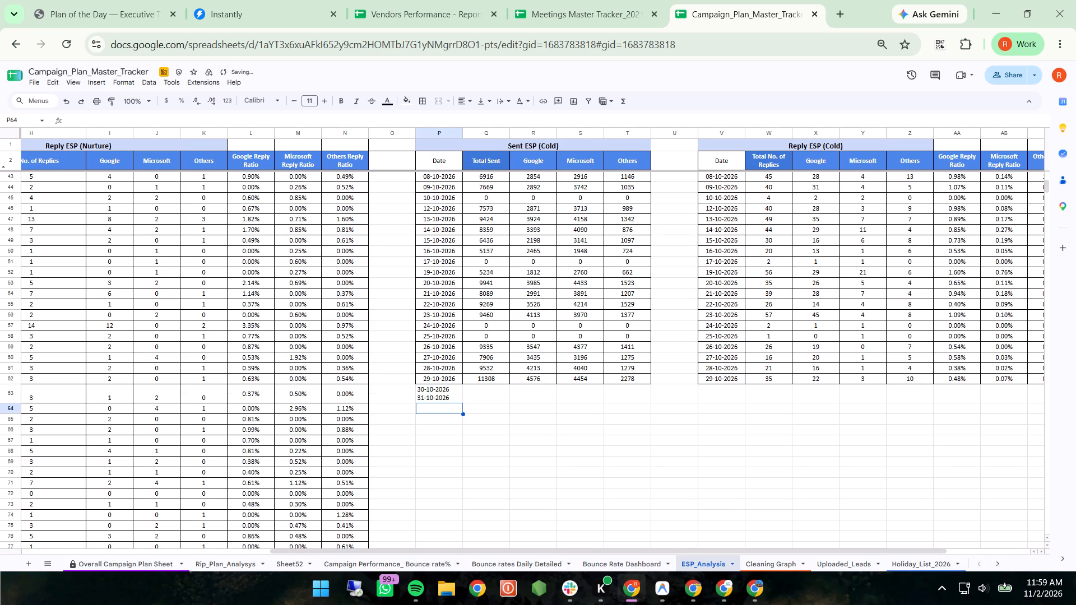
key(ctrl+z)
Paste the copied dates 30-10-2026 and 31-10-2026 into separate rows beneath 29-10-2026 in the Sent ESP (Cold) table, and dismiss the chat notification.
click(448, 388)
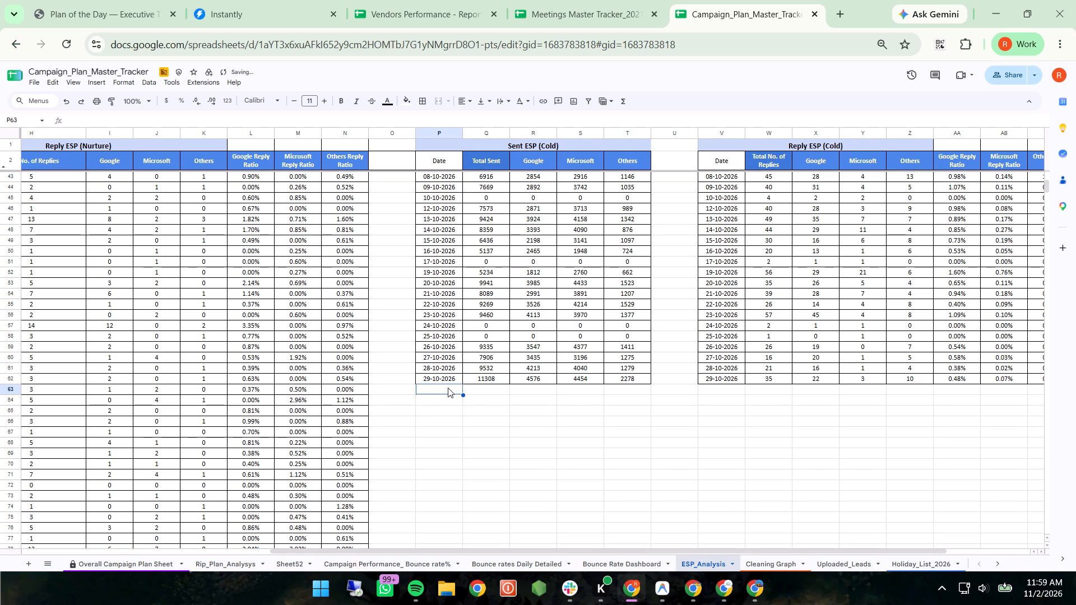
click(495, 393)
key(Left)
key(ctrl+v)
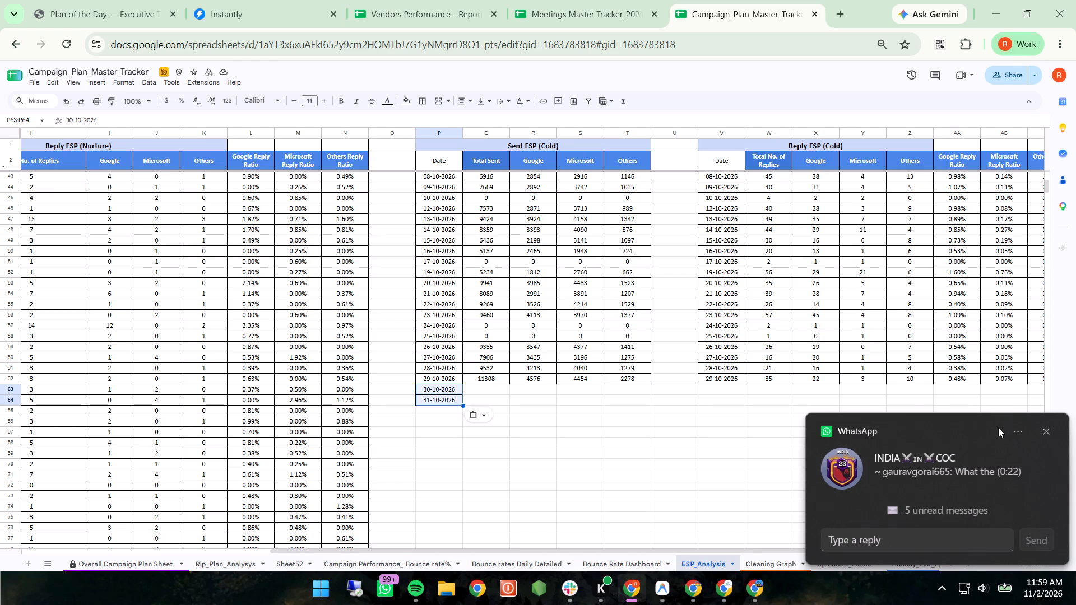